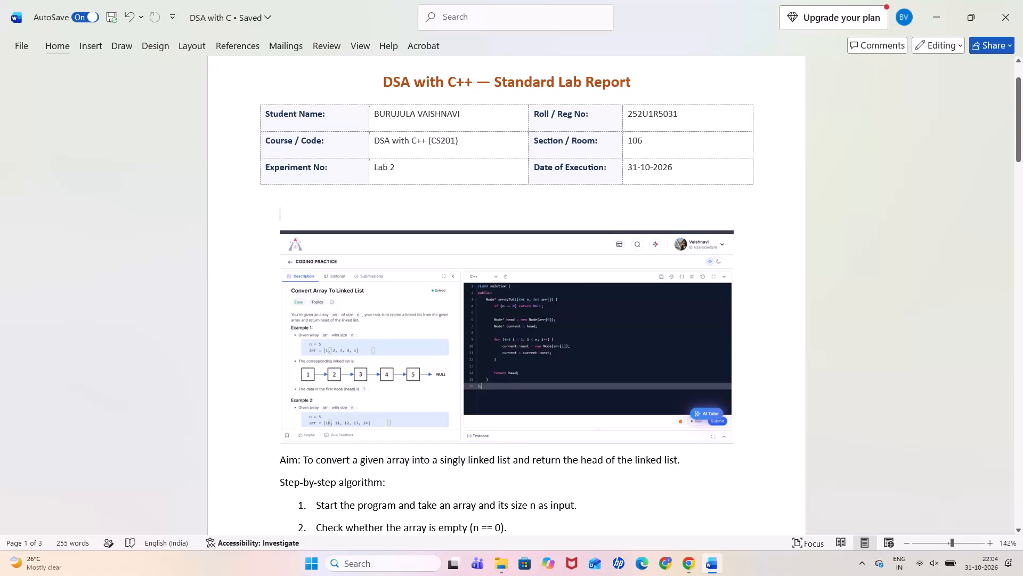
Make the labels "Aim:", "Step-by-step algorithm:" and "Complexity Analysis:" of the first problem bold.
scroll(461, 141, "down", 4)
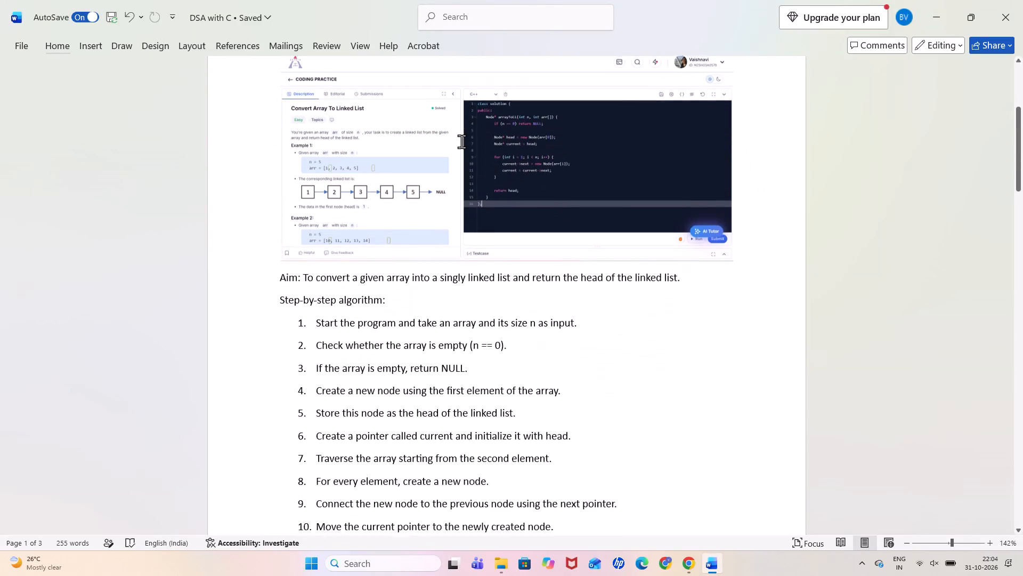
scroll(461, 141, "down", 1)
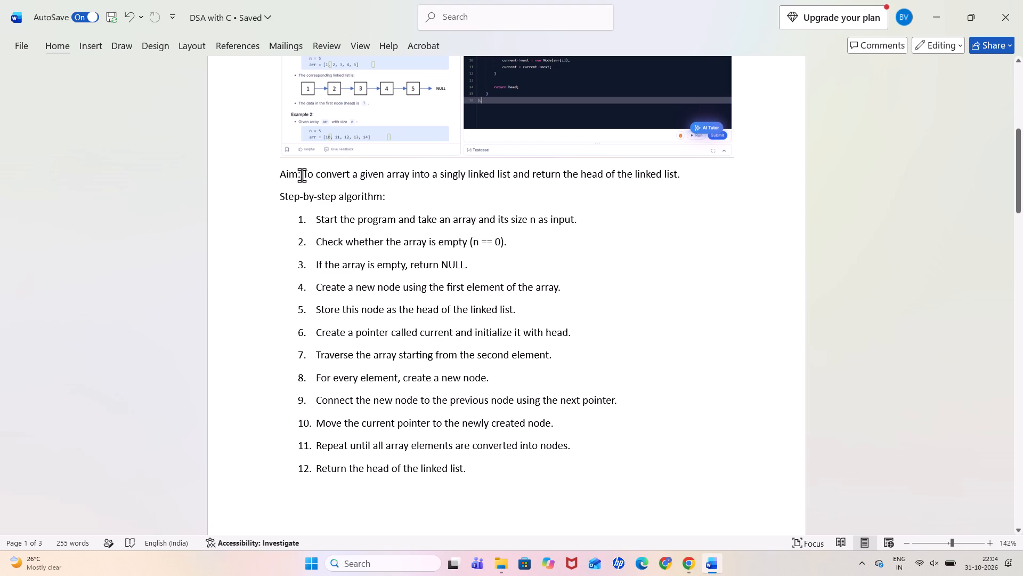
left_click_drag(302, 175, 277, 175)
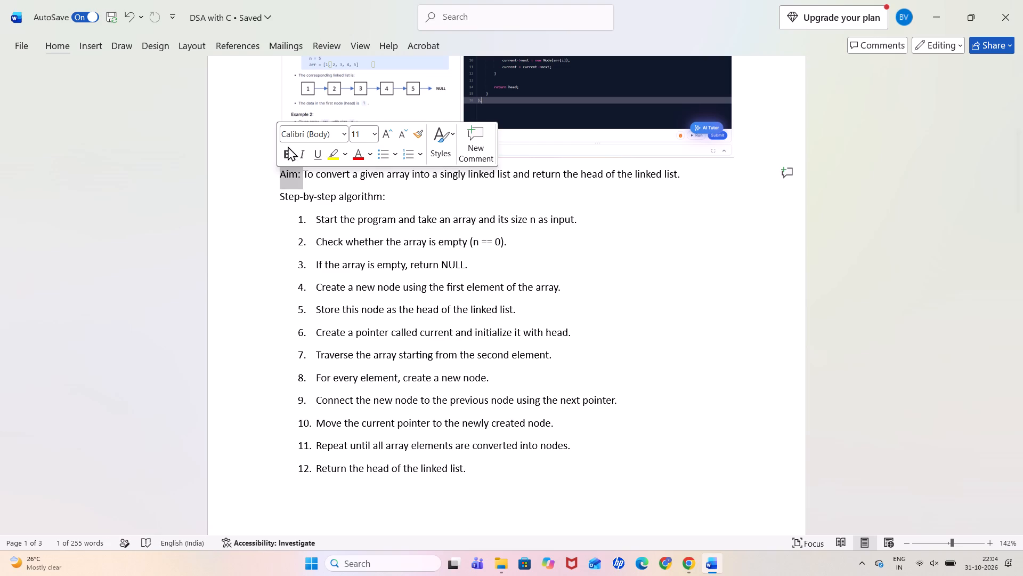
left_click(285, 151)
left_click(402, 200)
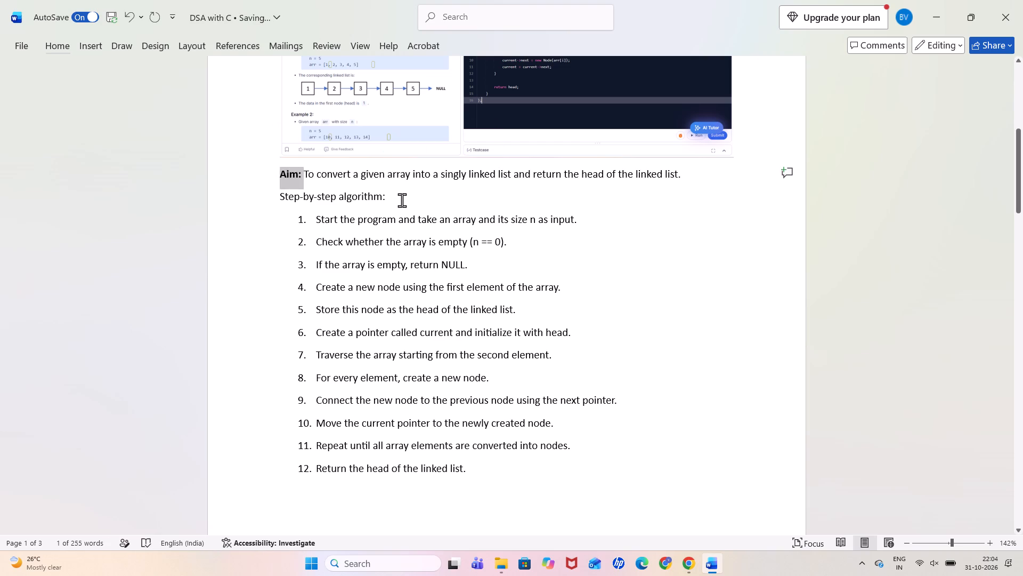
left_click_drag(402, 200, 272, 198)
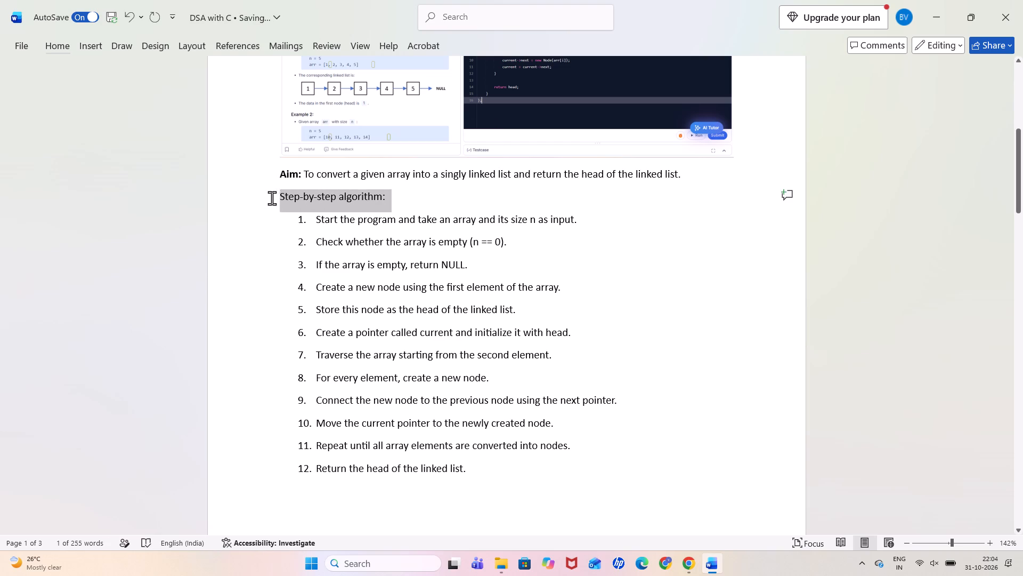
left_click_drag(272, 198, 274, 198)
left_click(281, 173)
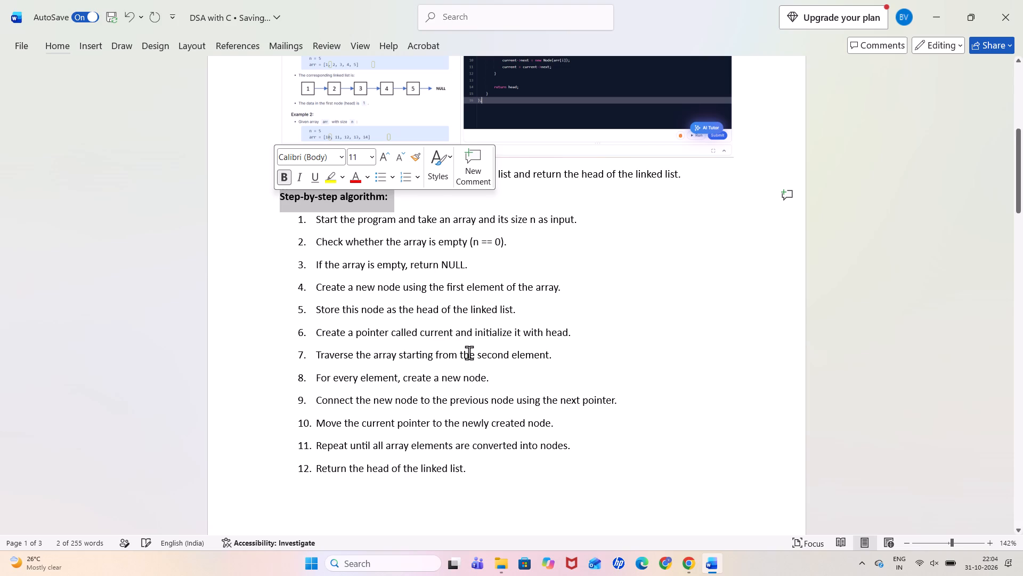
scroll(469, 353, "down", 7)
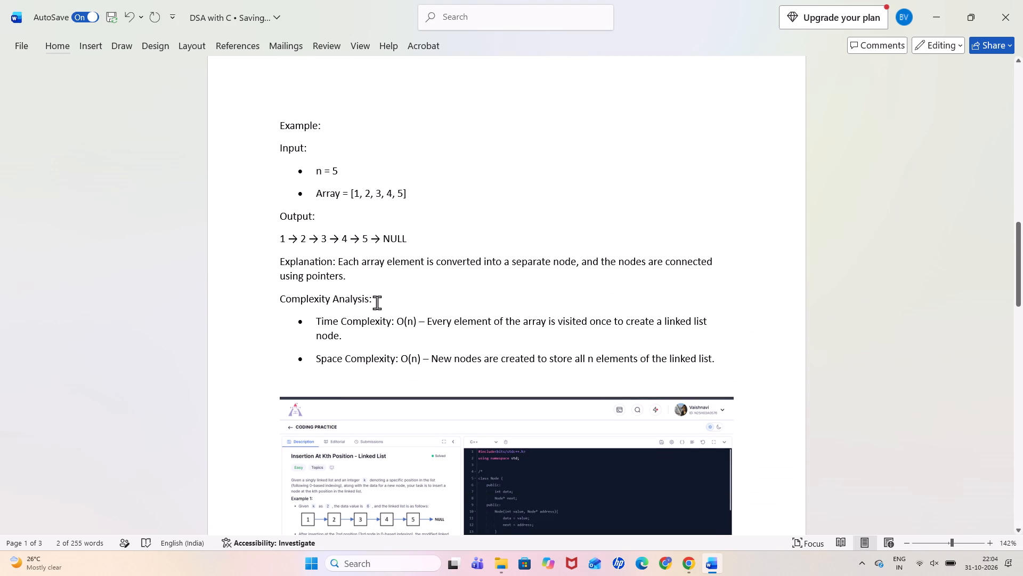
left_click_drag(377, 301, 280, 297)
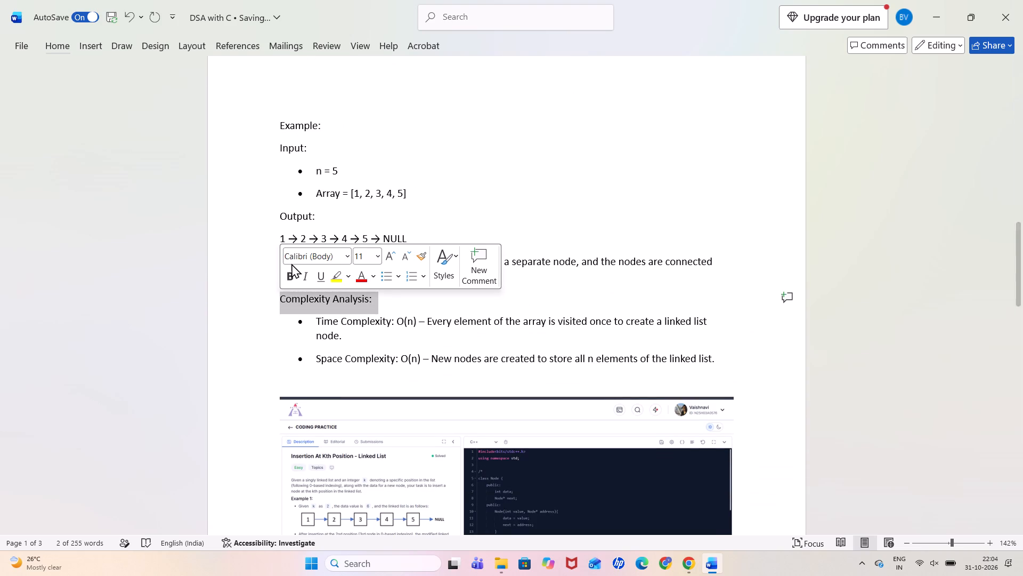
left_click(289, 271)
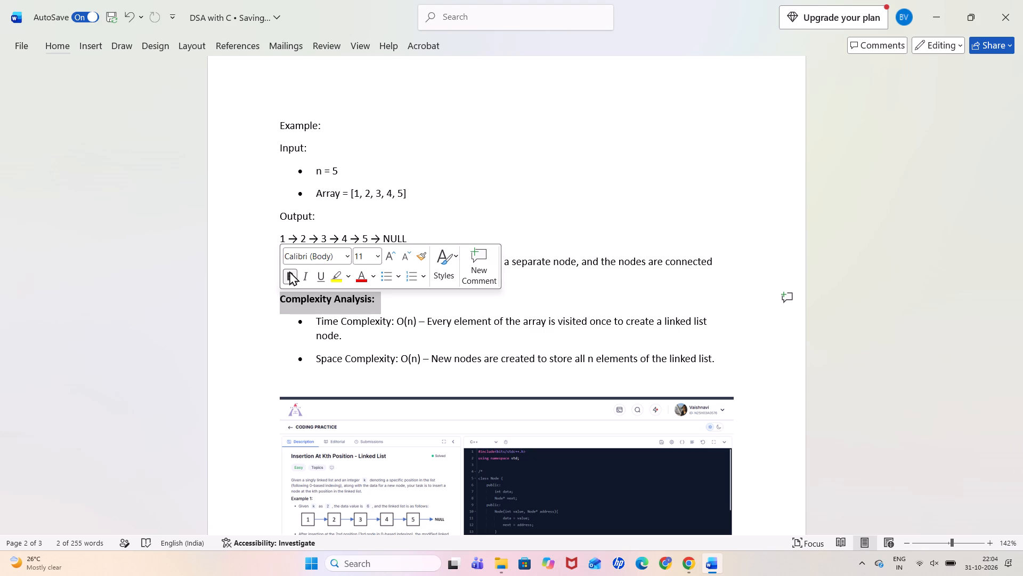
Look through the remaining pages with the linked-list insertion and deletion screenshots, and return to the report's beginning.
scroll(289, 271, "down", 1)
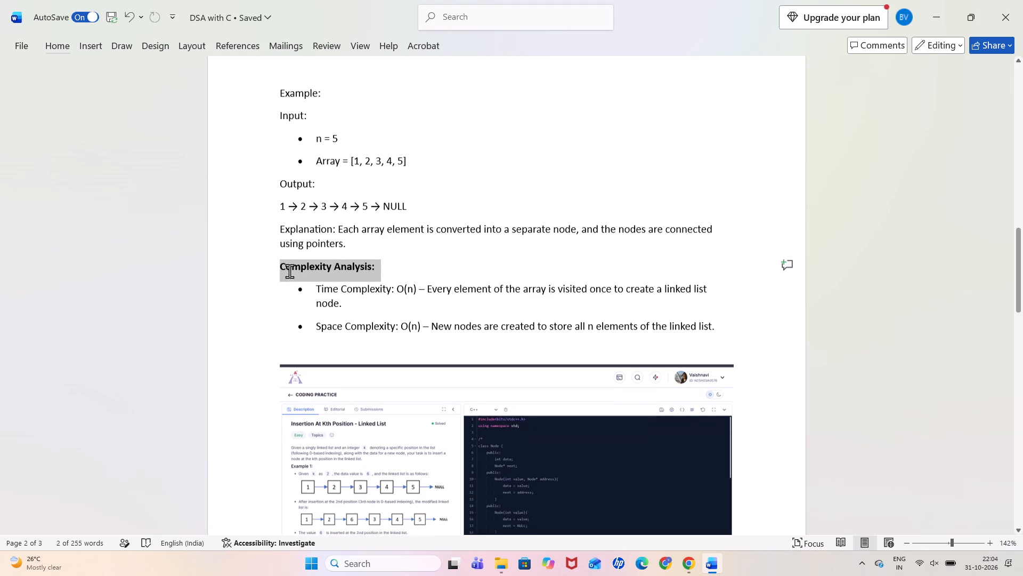
scroll(289, 271, "down", 1)
scroll(557, 223, "down", 5)
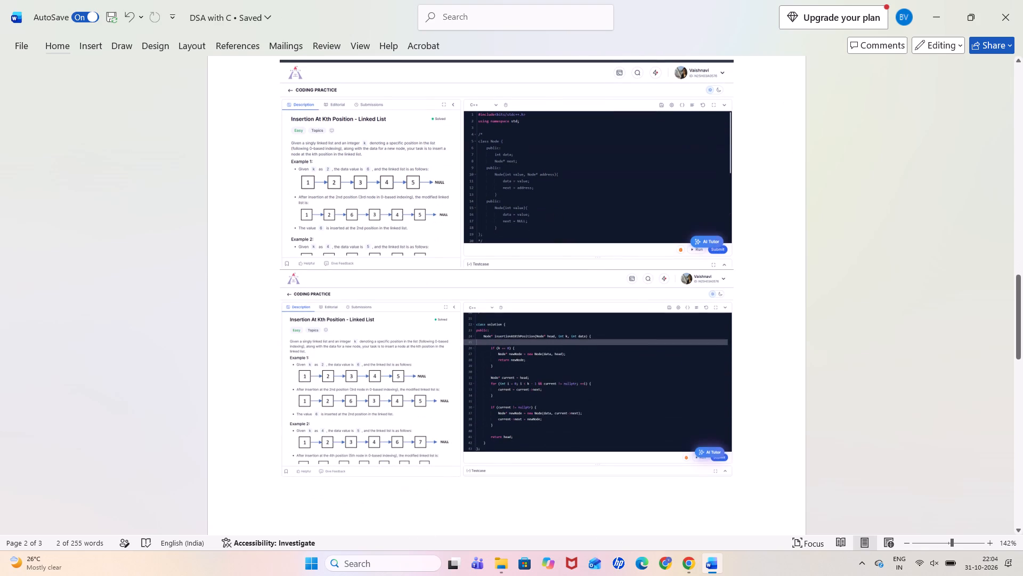
scroll(557, 223, "down", 4)
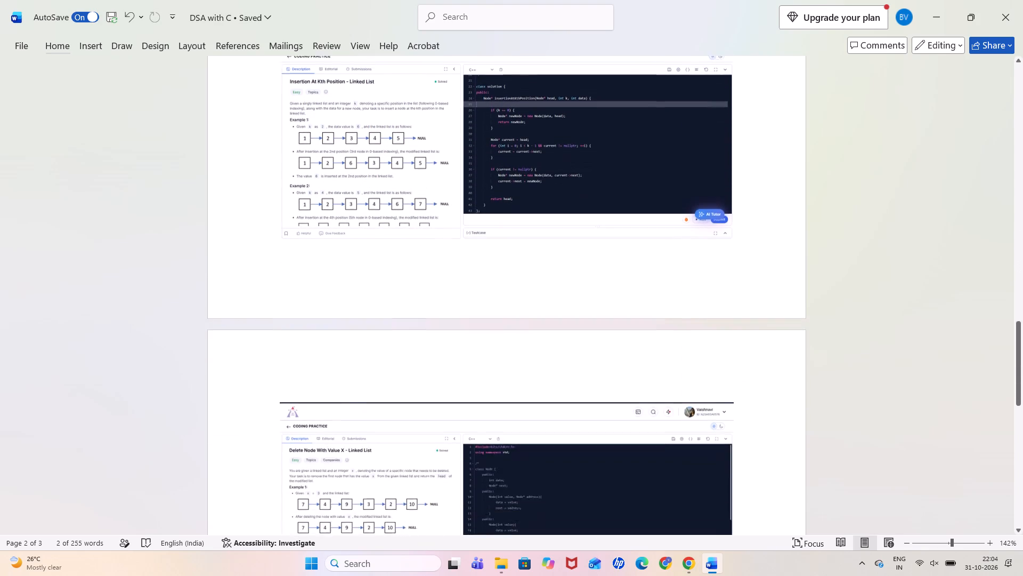
scroll(557, 223, "down", 2)
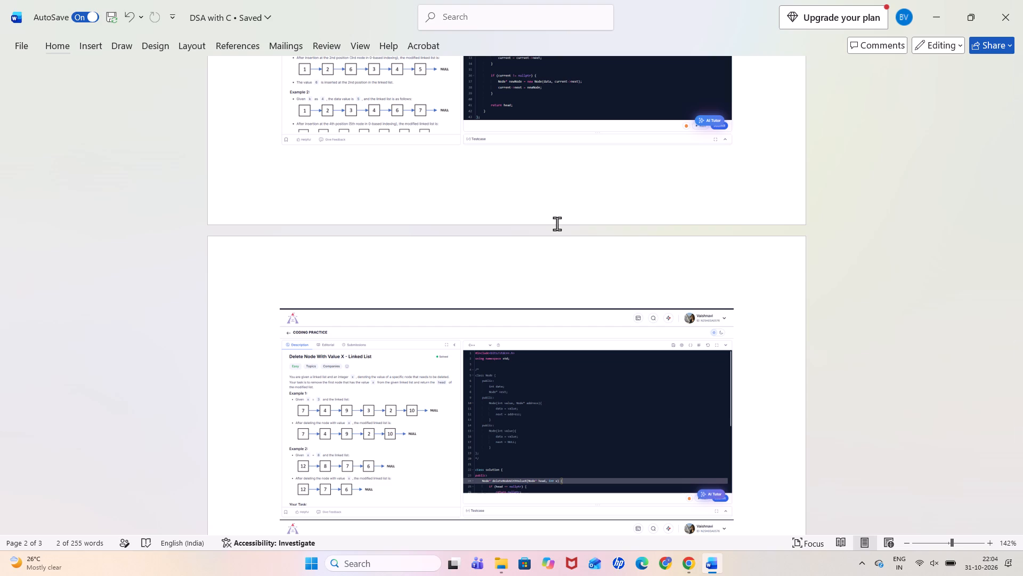
scroll(557, 223, "up", 8)
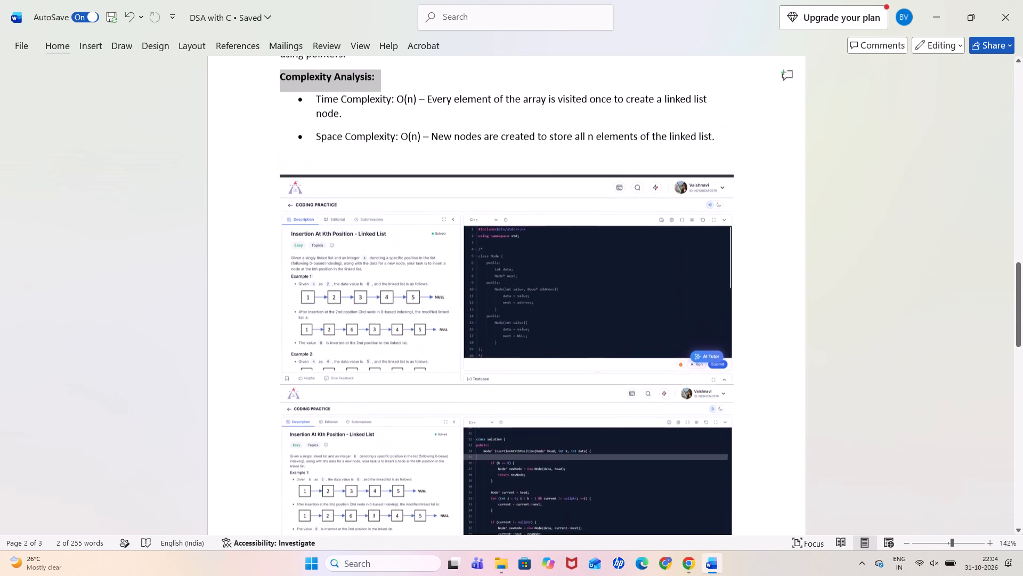
scroll(557, 223, "up", 6)
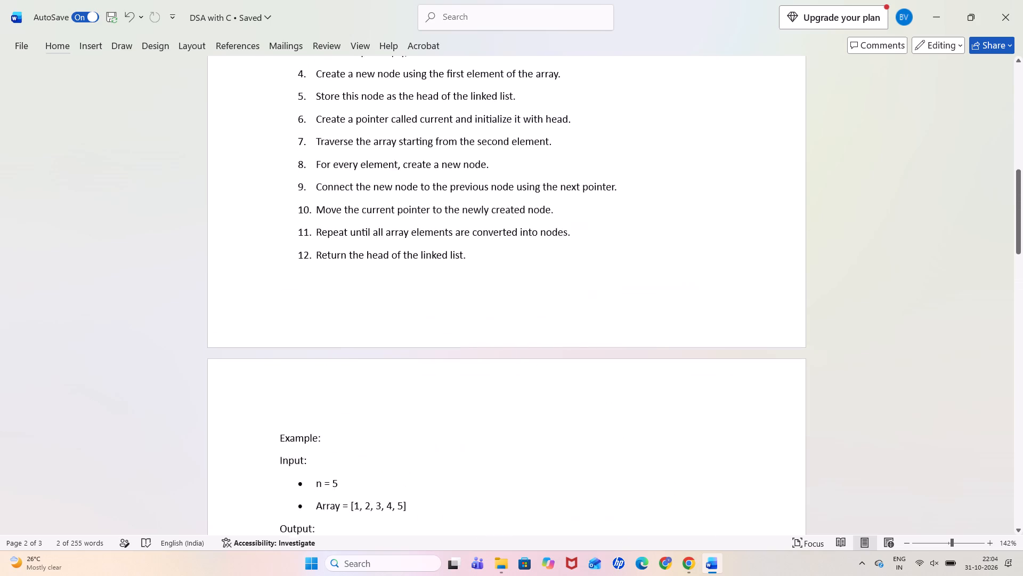
scroll(557, 223, "up", 7)
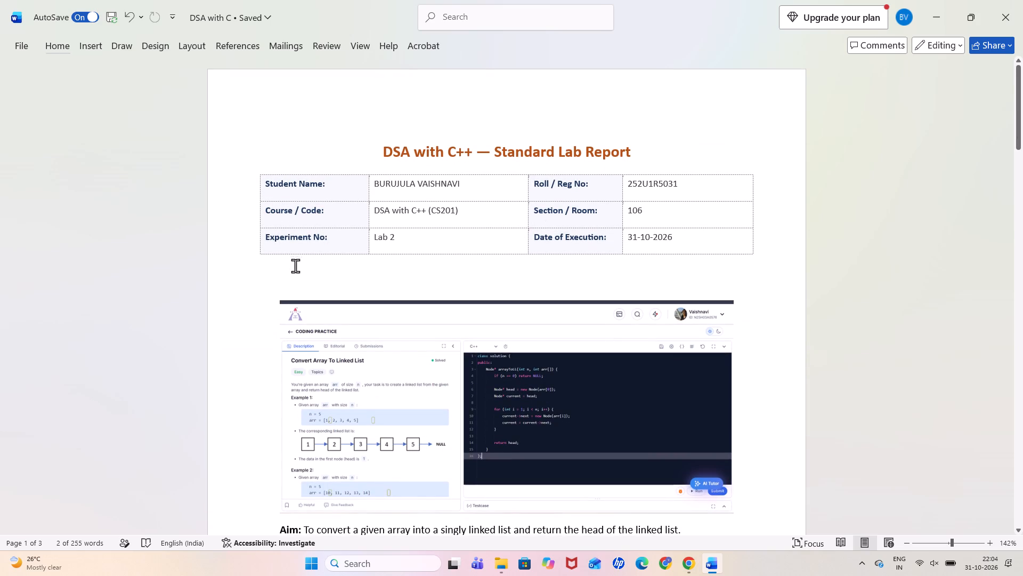
Add the heading "Q1.Convert Array to Linked List" on the empty line between the details table and the first screenshot.
left_click(301, 285)
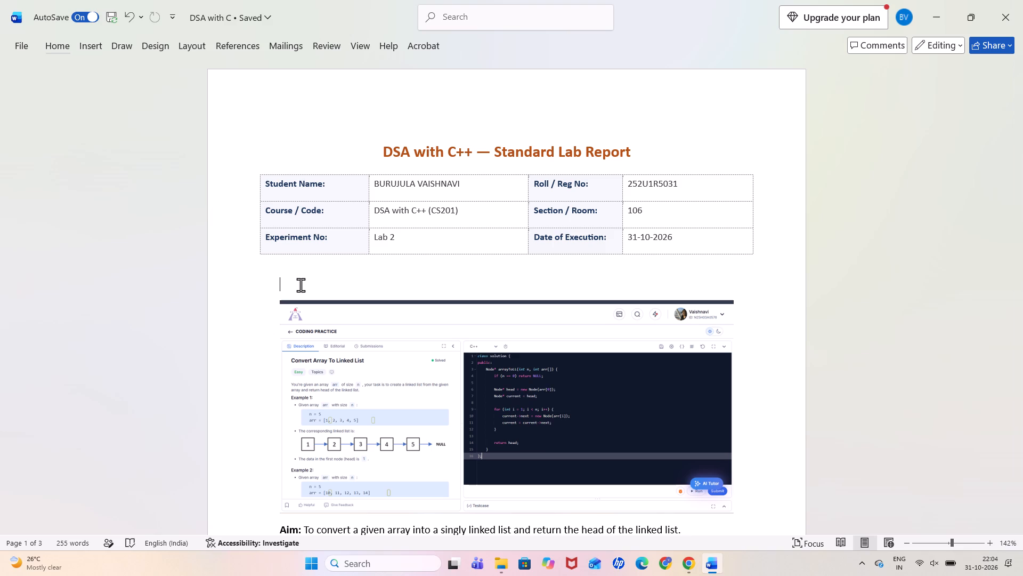
type("Q1")
key("period")
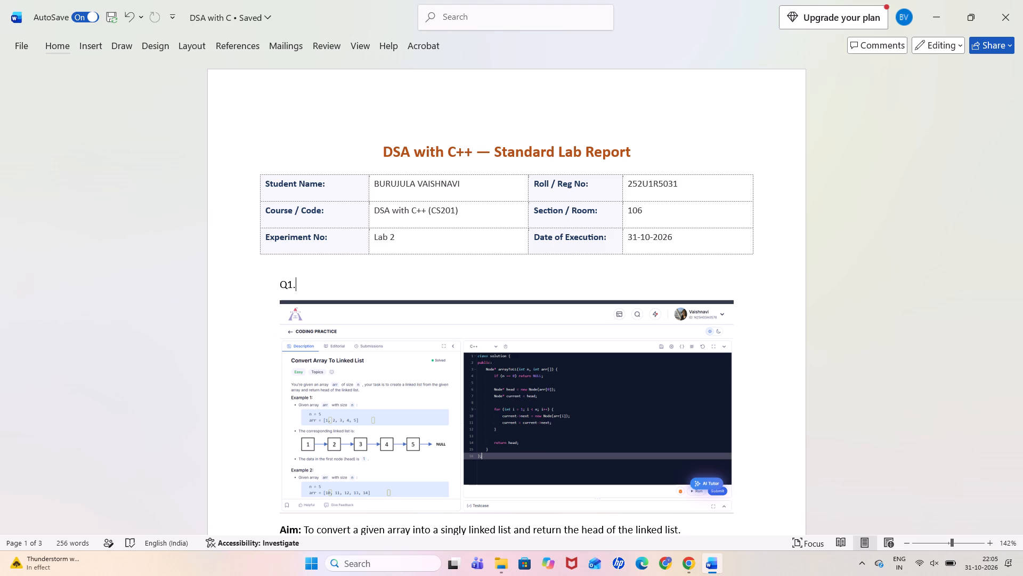
key("c")
type("onvert")
key("space")
type("Arra")
key("t")
key("BackSpace")
type("y")
key("space")
type("to")
key("space")
type("Linked")
key("space")
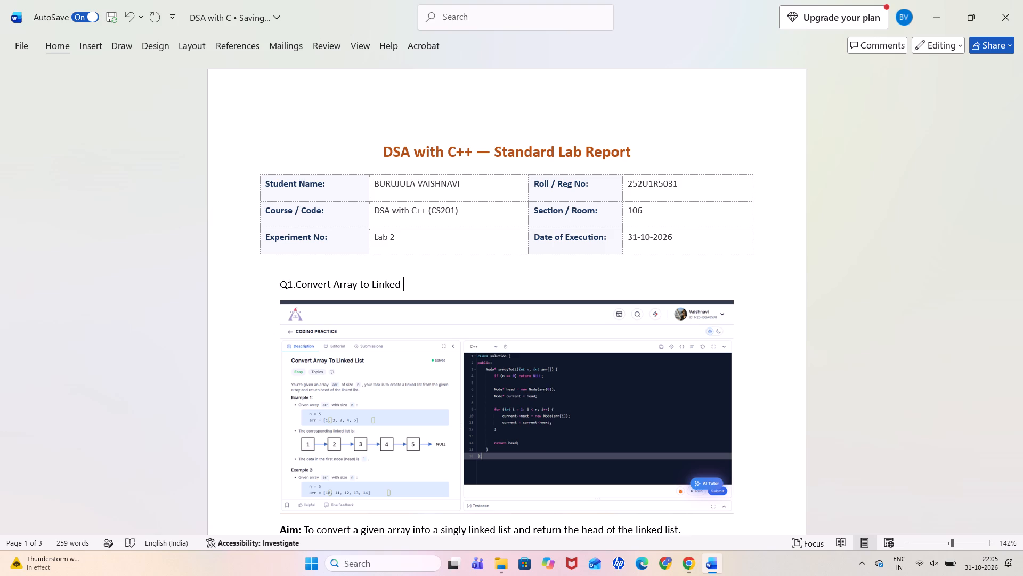
type("Lisy")
key("BackSpace")
key("t")
Format the Q1 heading with red text at font size 20.
left_click_drag(451, 286, 279, 283)
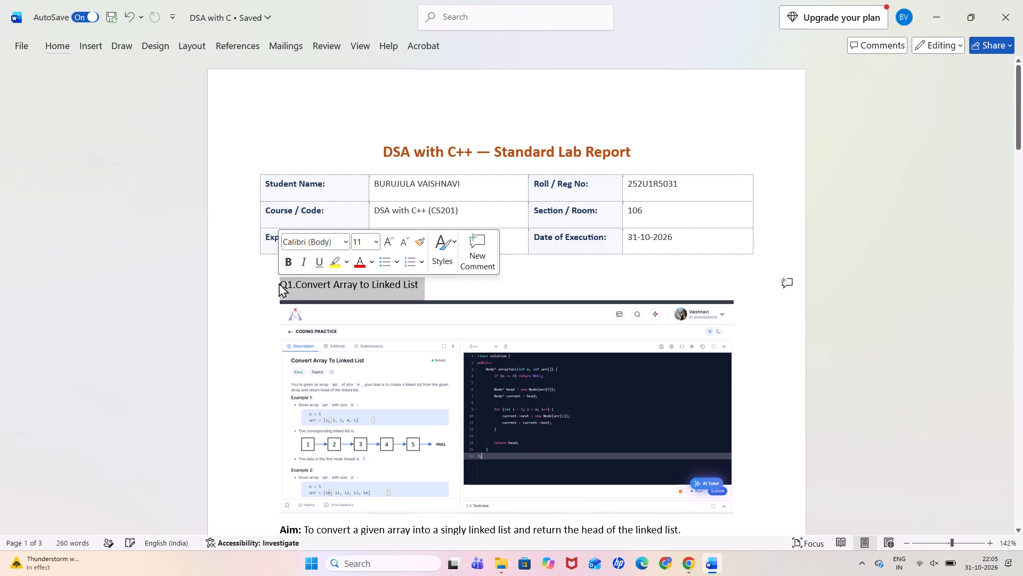
left_click(362, 265)
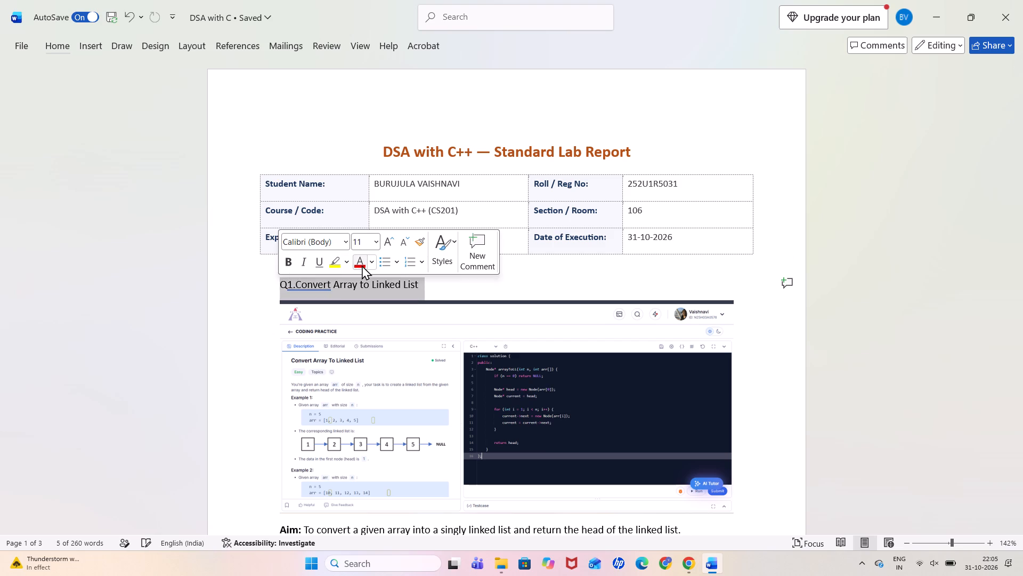
left_click(362, 243)
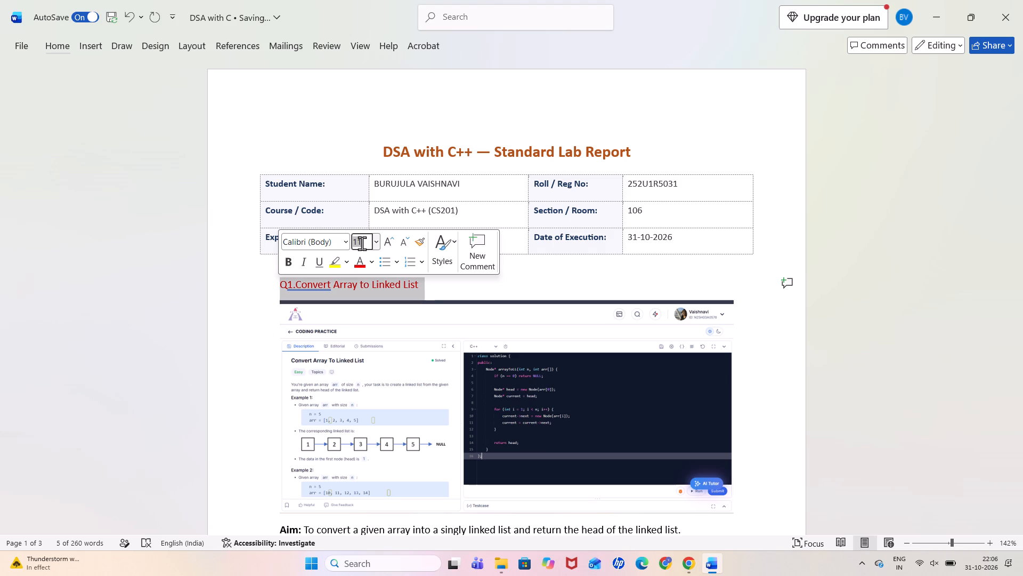
type("20")
key("Return")
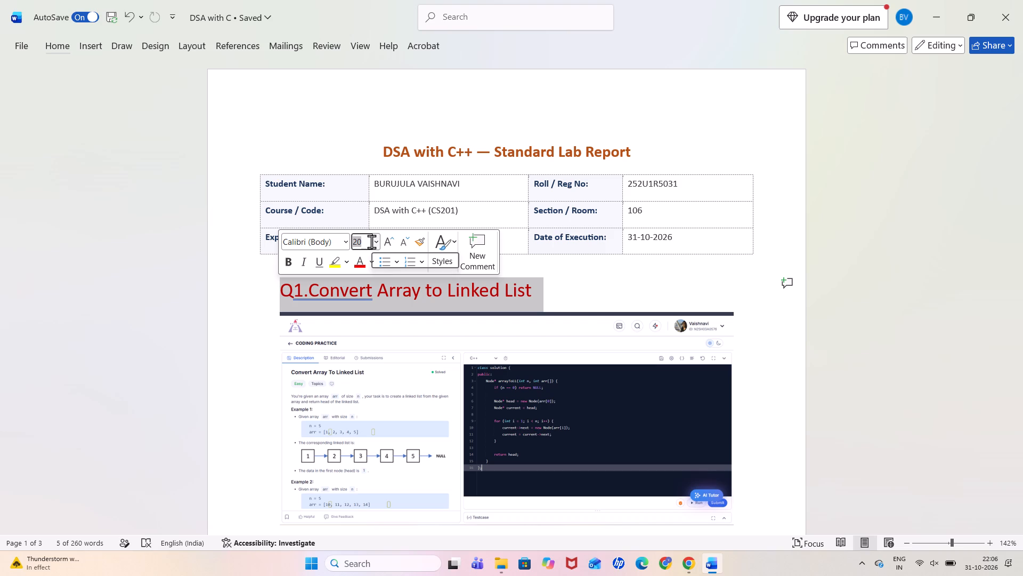
left_click(587, 284)
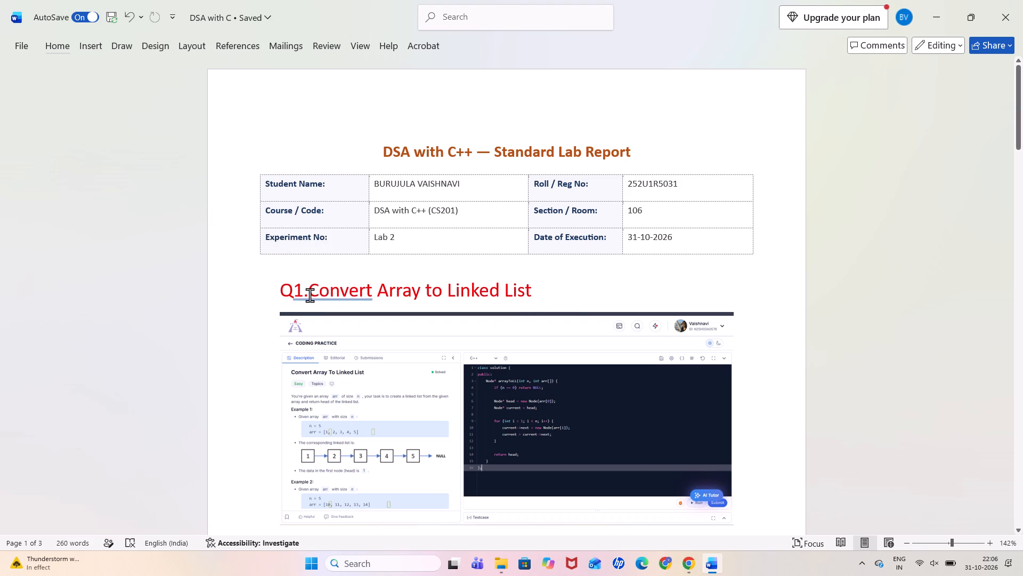
Insert a space between "Q1." and "Convert" in the heading.
left_click(310, 295)
key("space")
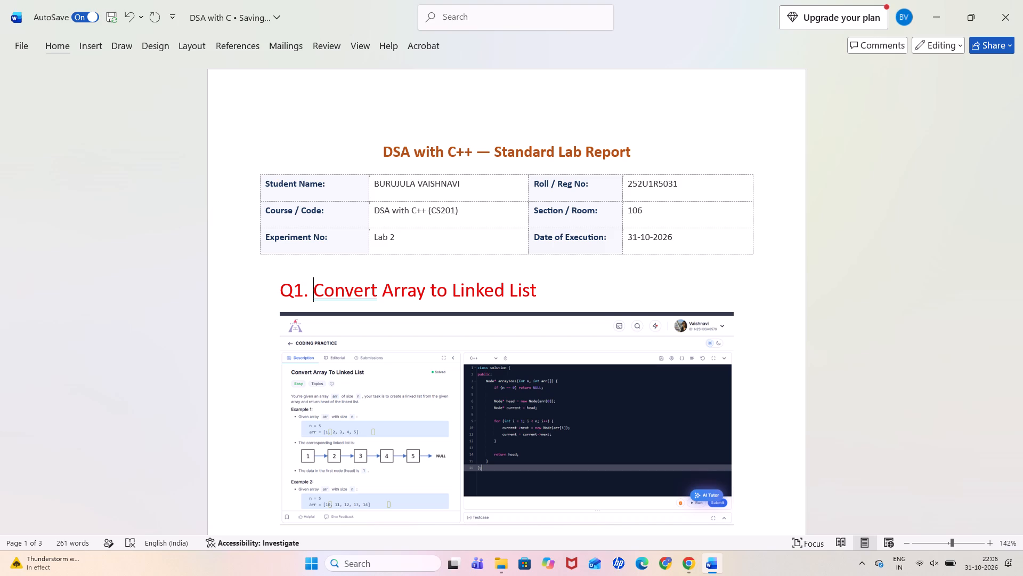
Review the report from the Q1 algorithm down to the Insertion At Kth Position screenshots below the complexity analysis.
scroll(310, 295, "down", 6)
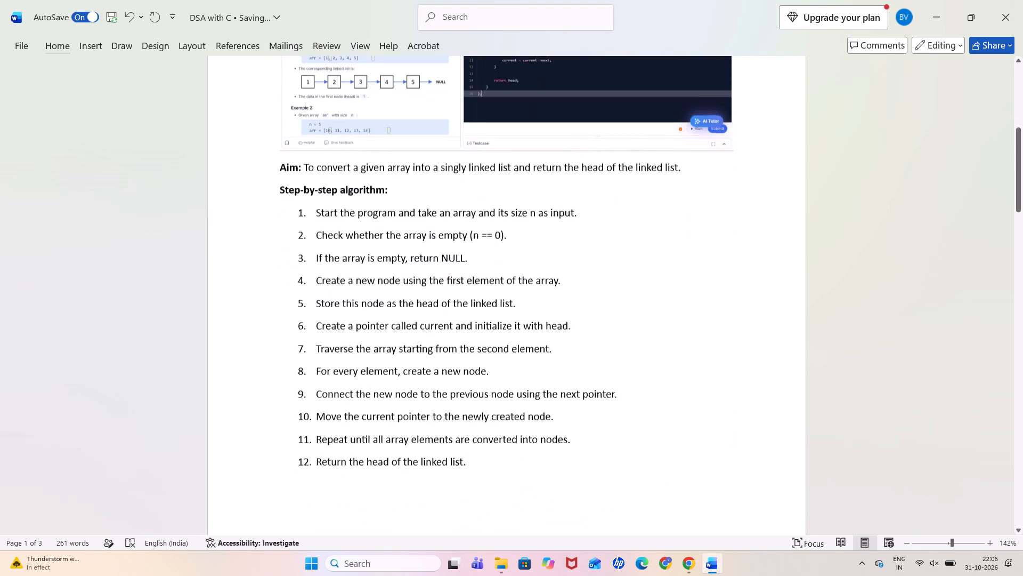
scroll(310, 295, "down", 2)
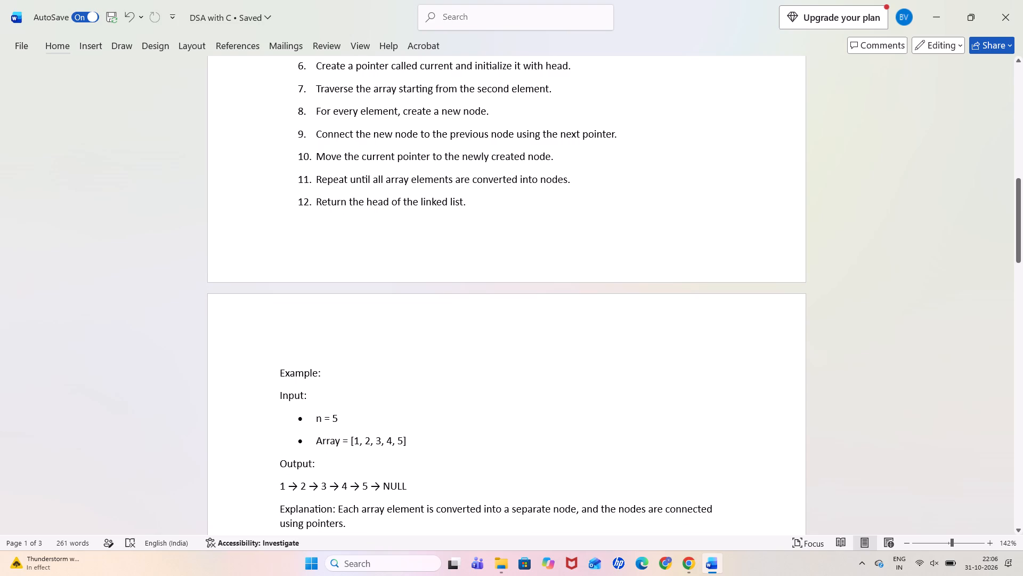
scroll(310, 295, "down", 6)
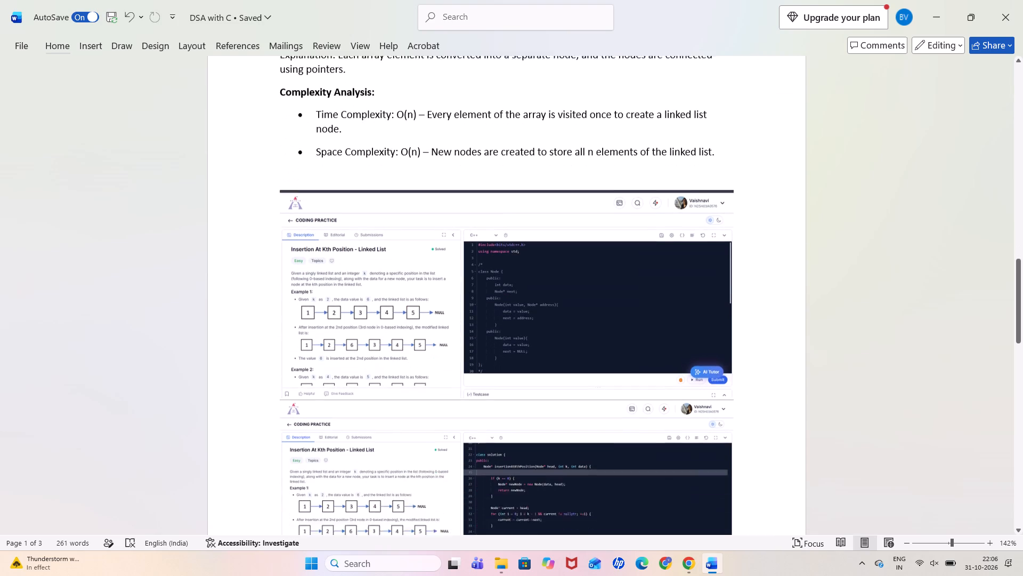
scroll(310, 295, "down", 2)
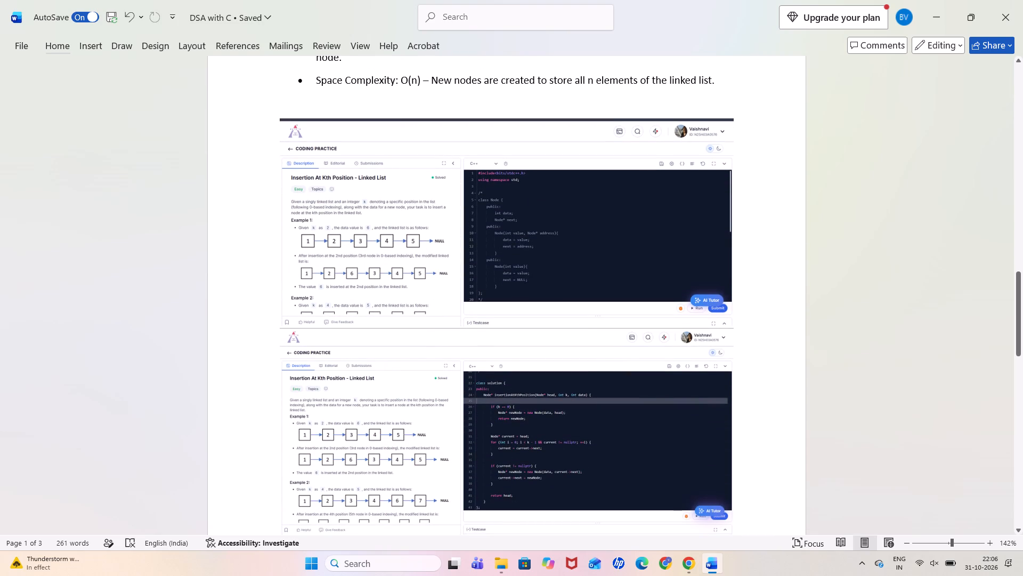
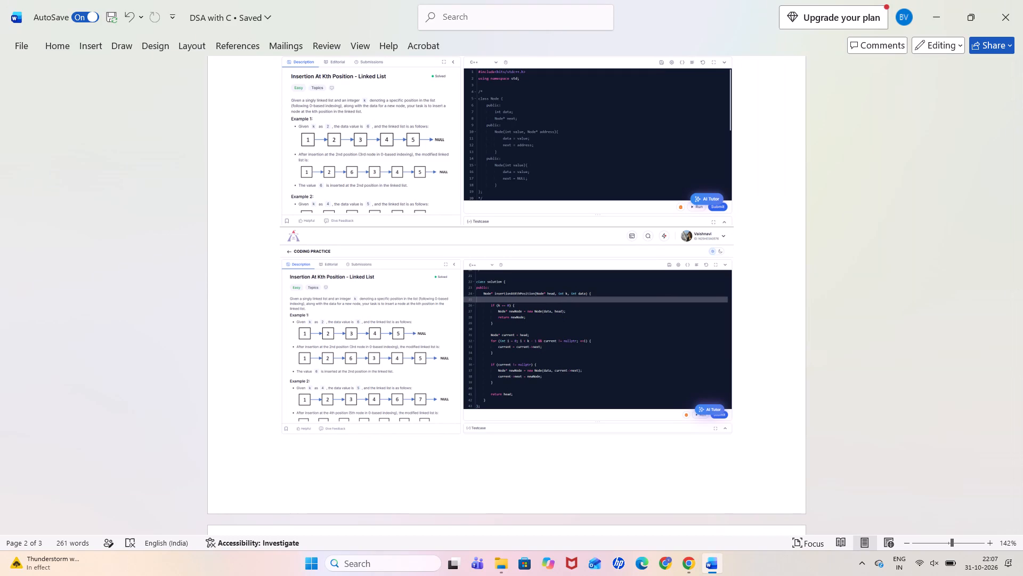
Begin the heading "Q2.Insertion" on the empty line between the Q1 complexity analysis and the Insertion At Kth Position screenshot.
scroll(560, 310, "up", 1)
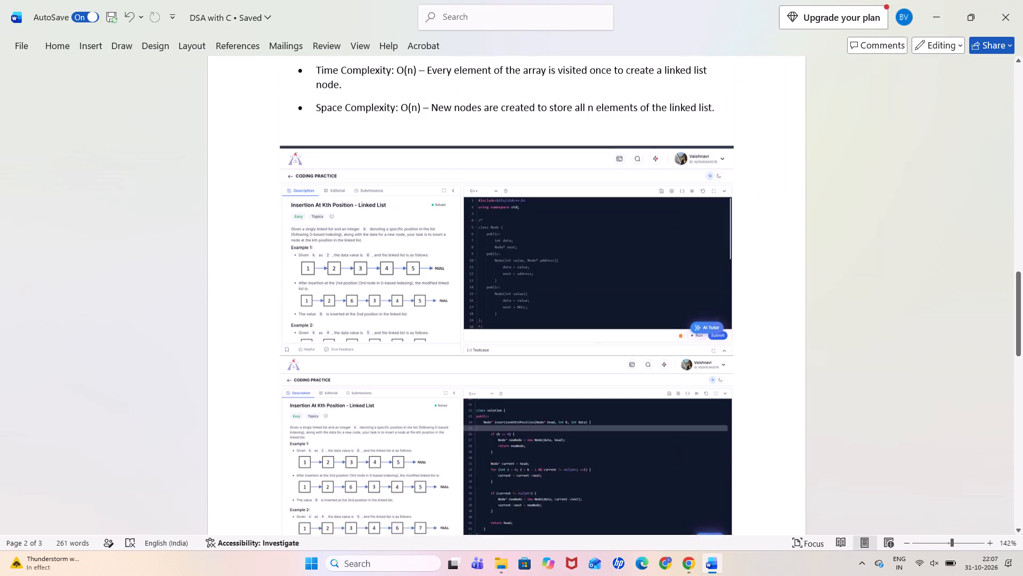
scroll(560, 310, "up", 3)
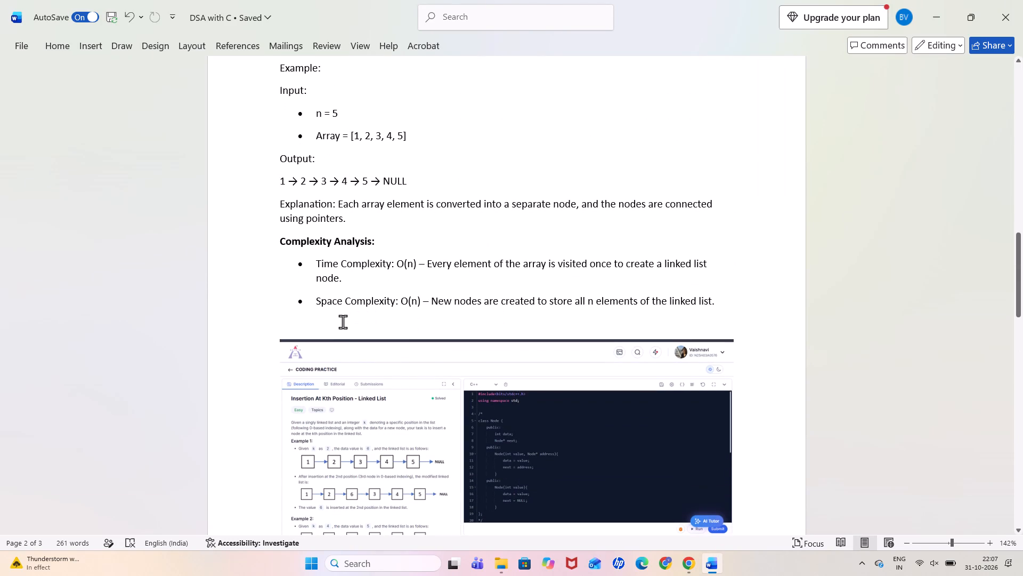
left_click(343, 322)
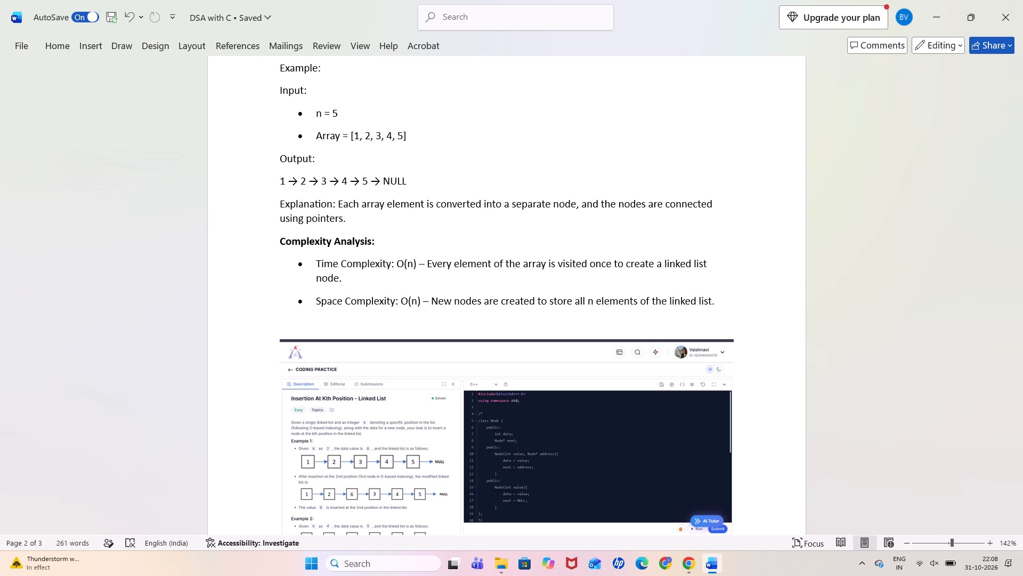
type("Q2")
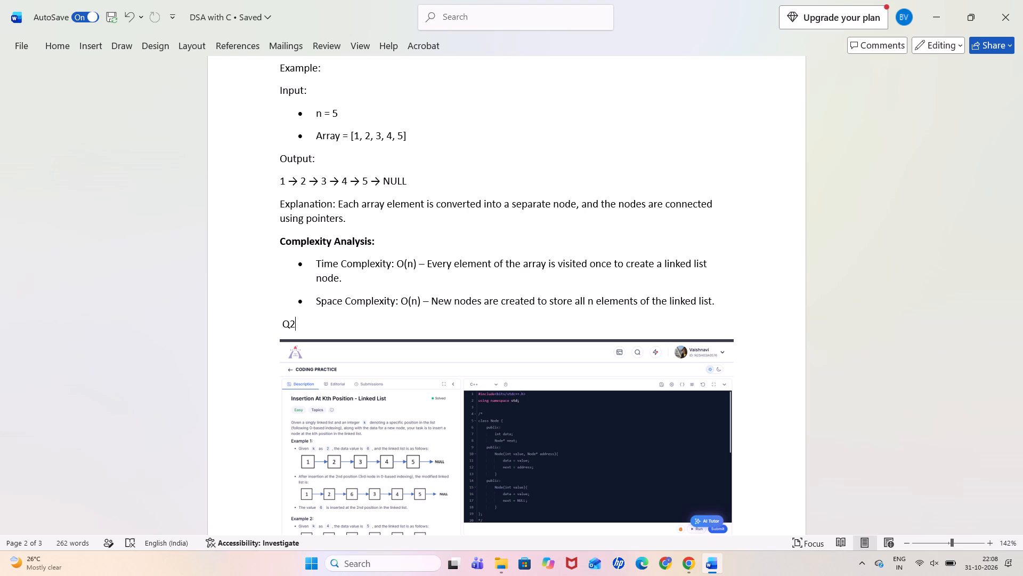
key("period")
key("i")
key("n")
type("sertion")
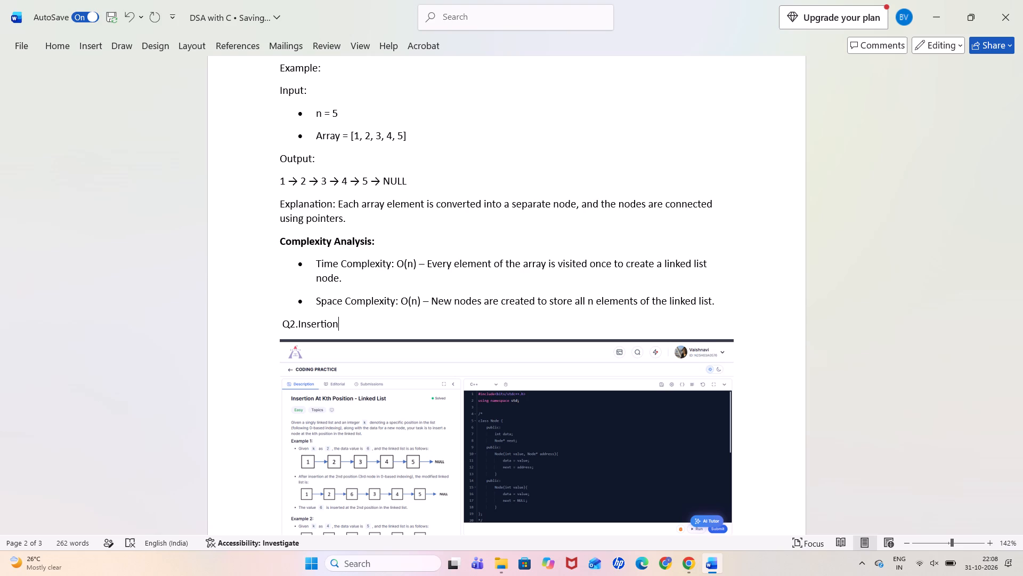
key("space")
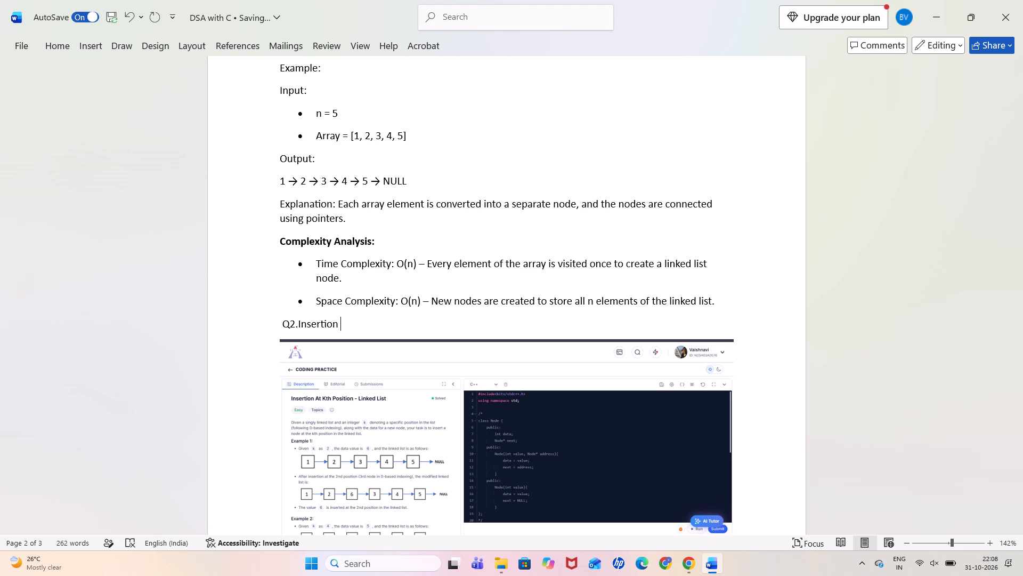
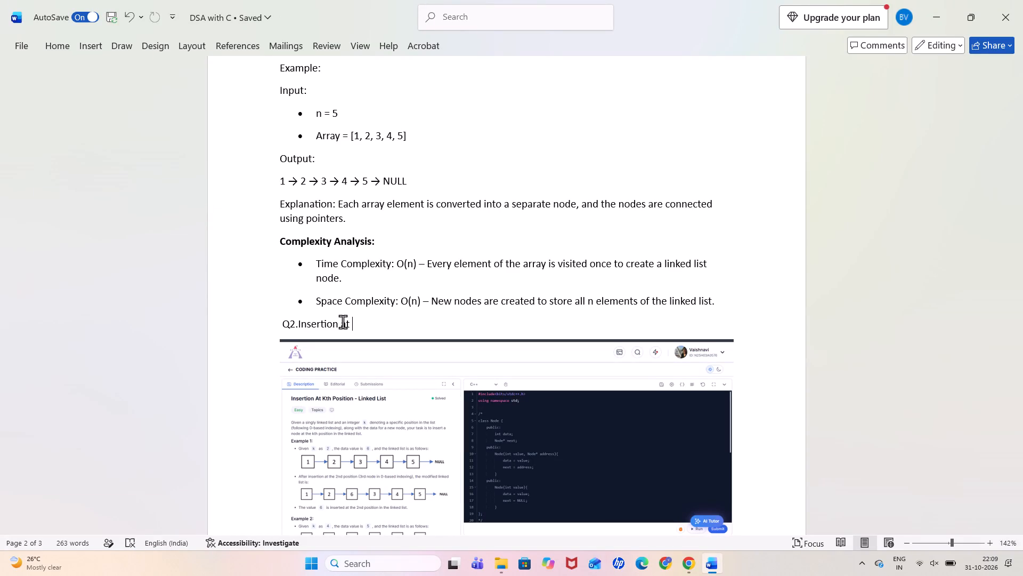
Complete the Q2 heading text so that it reads "Q2.Insertion at Kth Position – Linked List".
key("k")
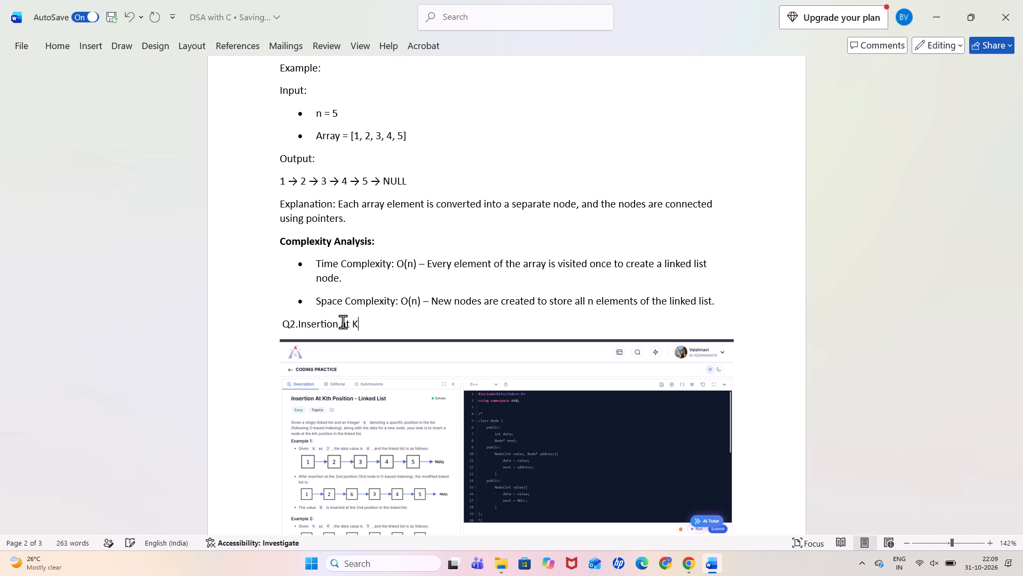
type("th")
key("space")
key("shift+p")
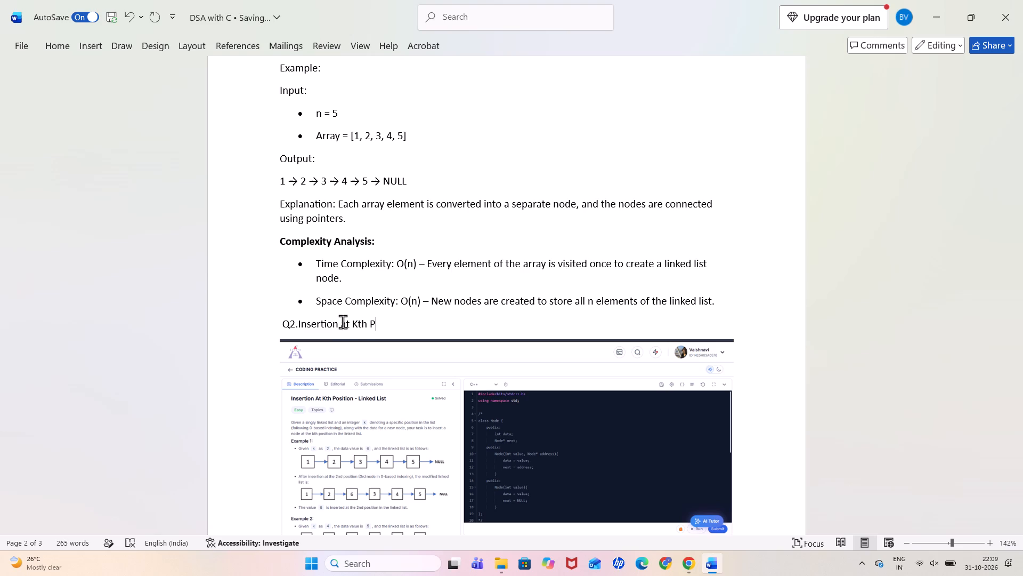
type("os")
type("ition")
key("space")
key("minus")
key("space")
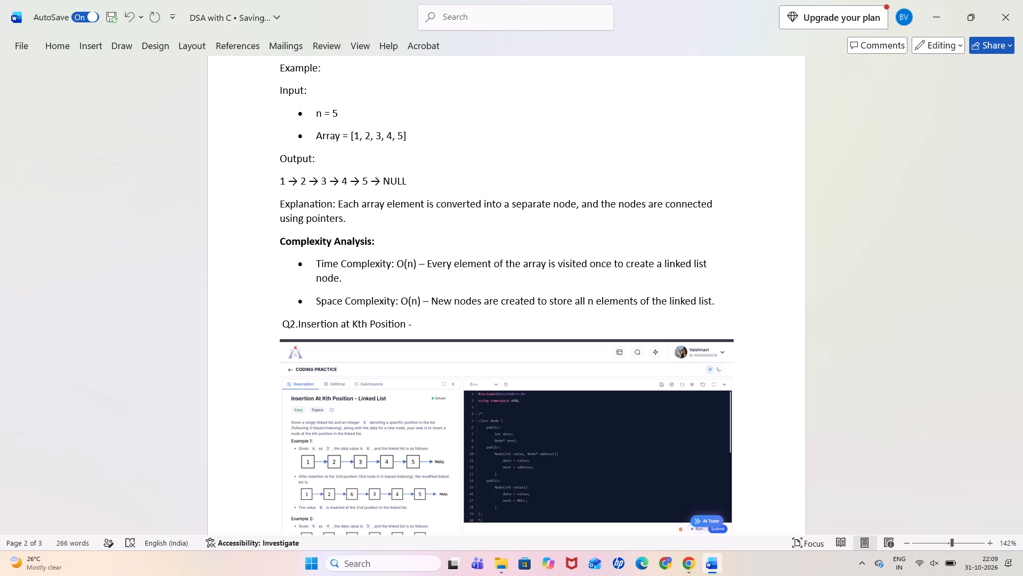
key("shift+l")
type("inked")
key("space")
type("List")
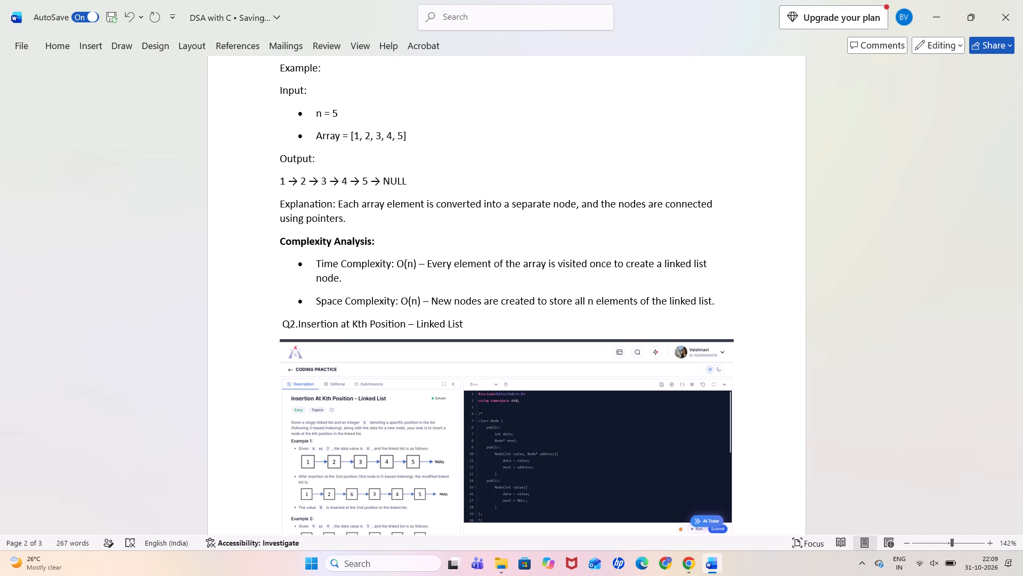
Format the whole Q2 heading in red font colour at size 20.
left_click_drag(468, 321, 435, 326)
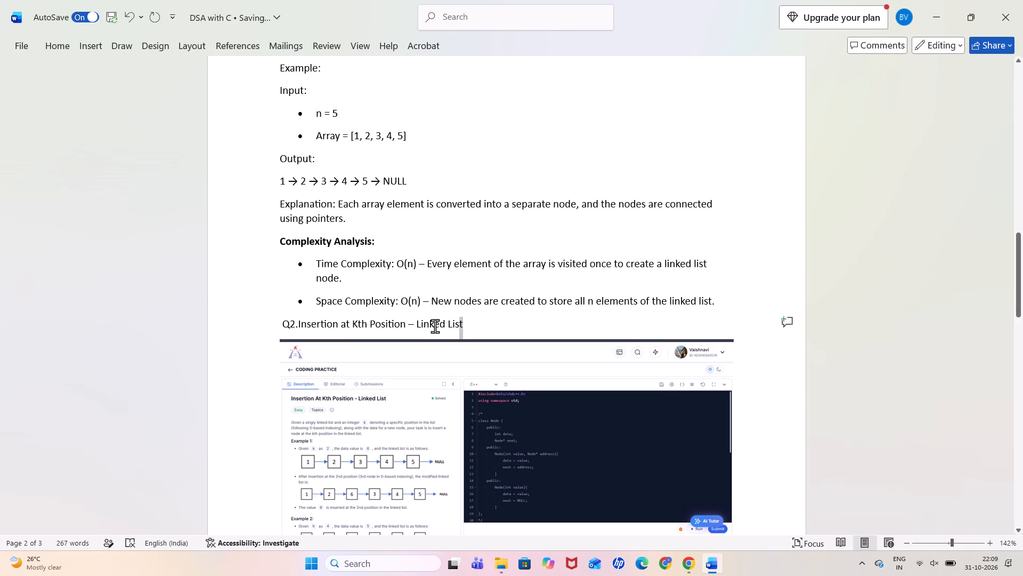
left_click_drag(435, 326, 281, 323)
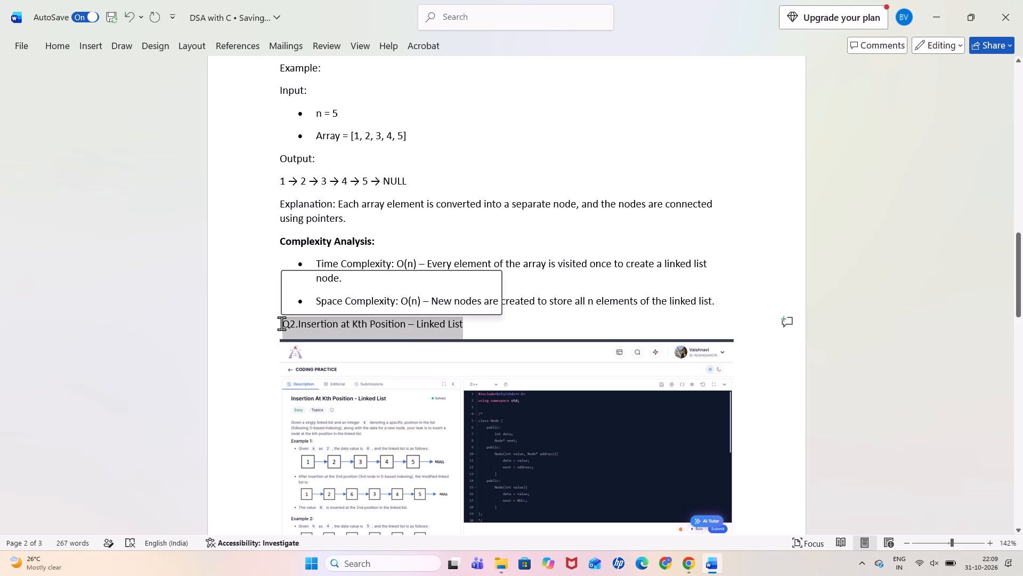
left_click(357, 306)
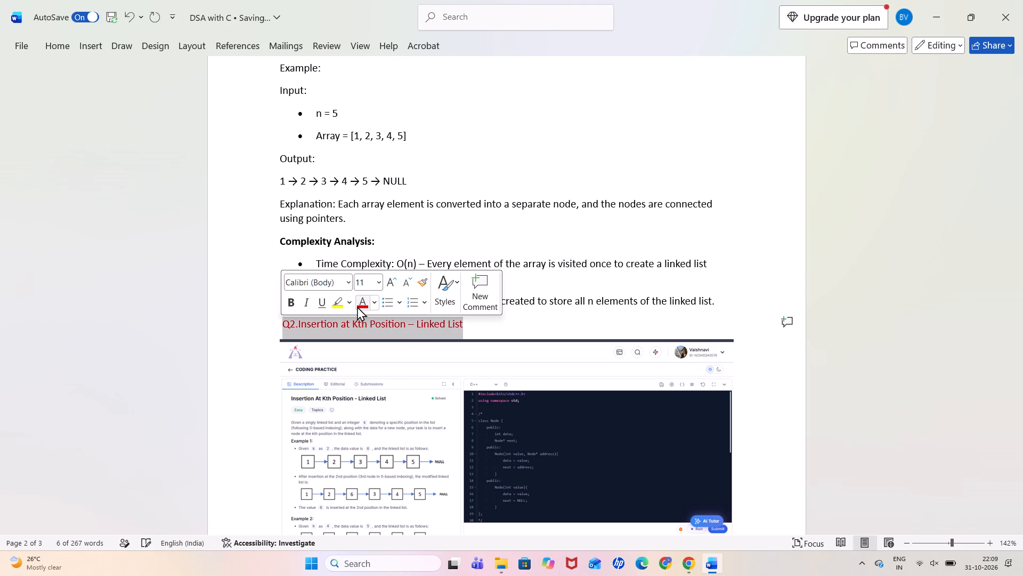
left_click(363, 283)
type("20")
key("Return")
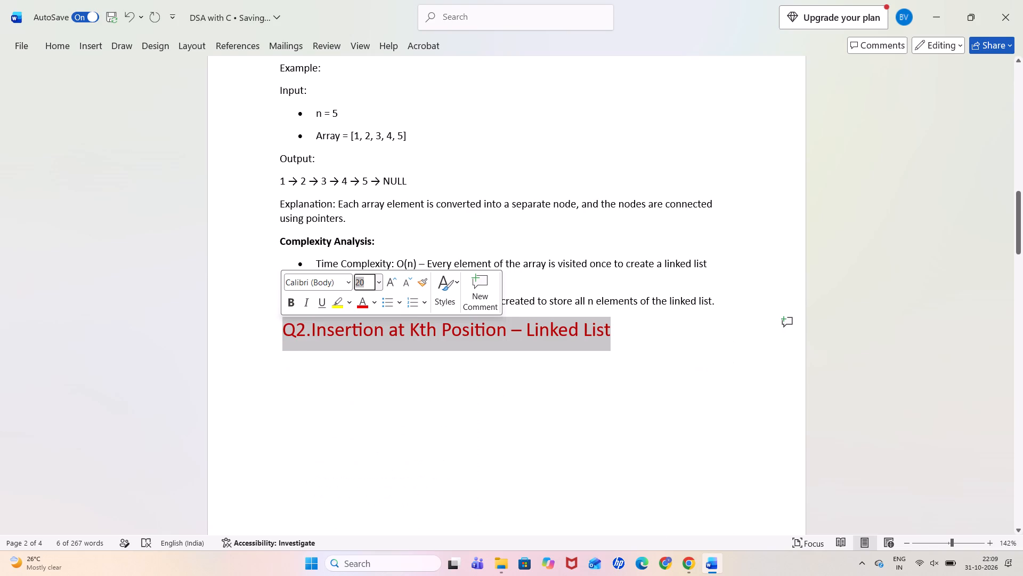
Insert blank lines before the Q2 heading to push it onto the next page, directly above the Insertion At Kth Position screenshots.
left_click(287, 326)
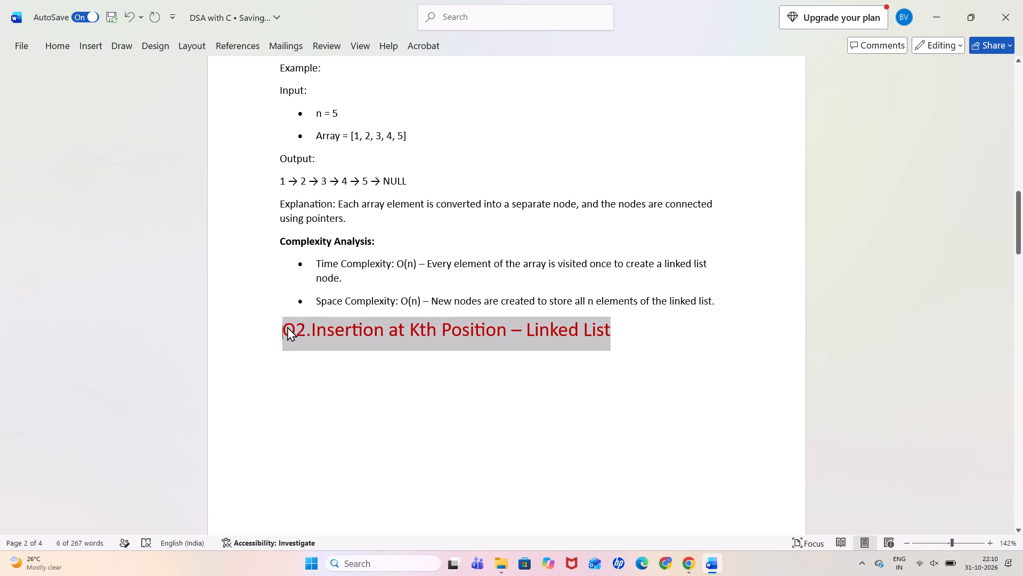
key("Return")
key("Return")
key("Return")
key("Return")
key("Return")
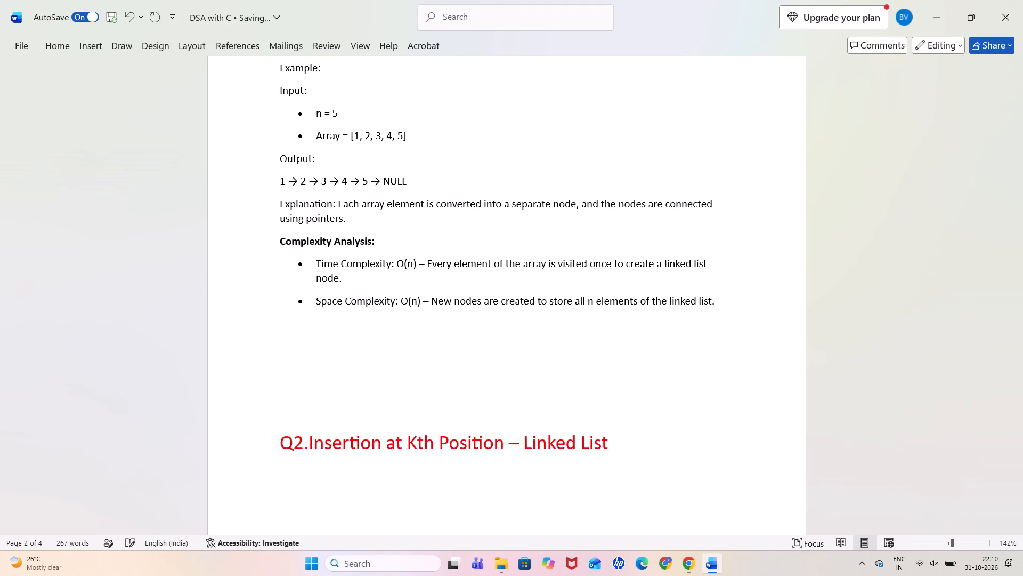
key("Return")
key("Return")
key("Return")
key("Return")
scroll(287, 326, "down", 3)
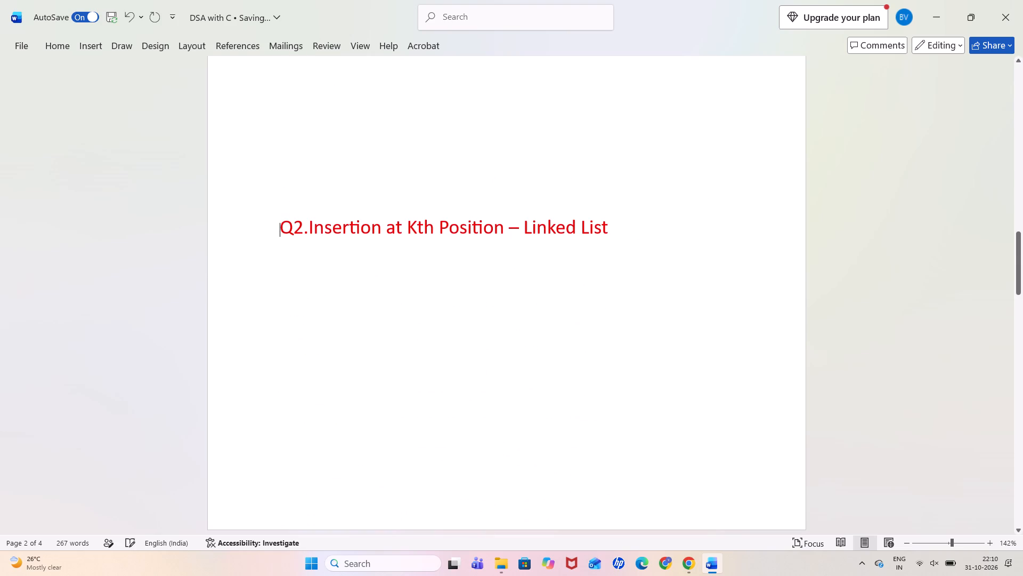
key("Return")
key("Return")
key("Return")
key("Return")
key("Return")
key("Return")
key("Return")
key("Return")
scroll(287, 326, "down", 4)
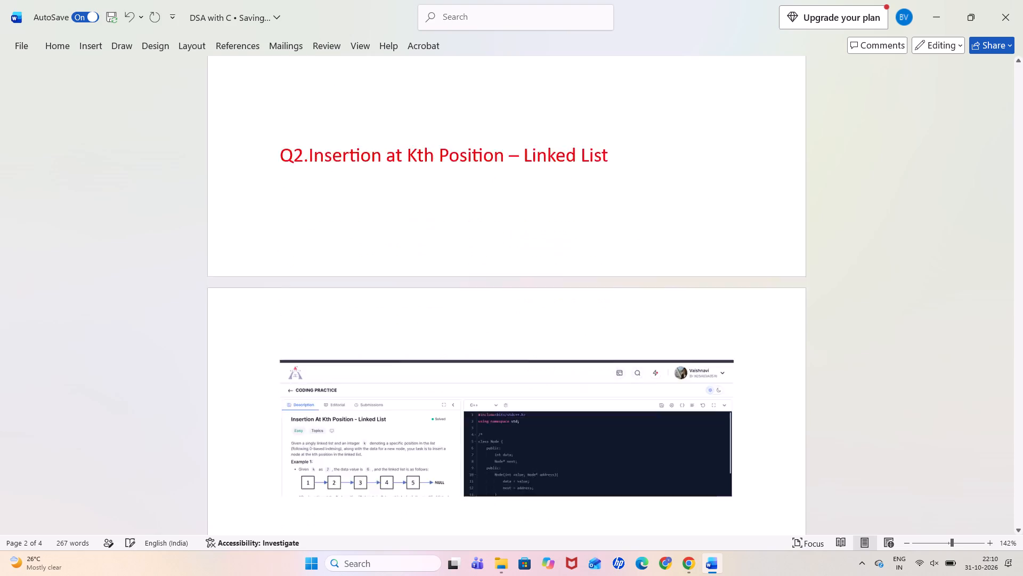
scroll(287, 326, "down", 3)
scroll(286, 168, "up", 3)
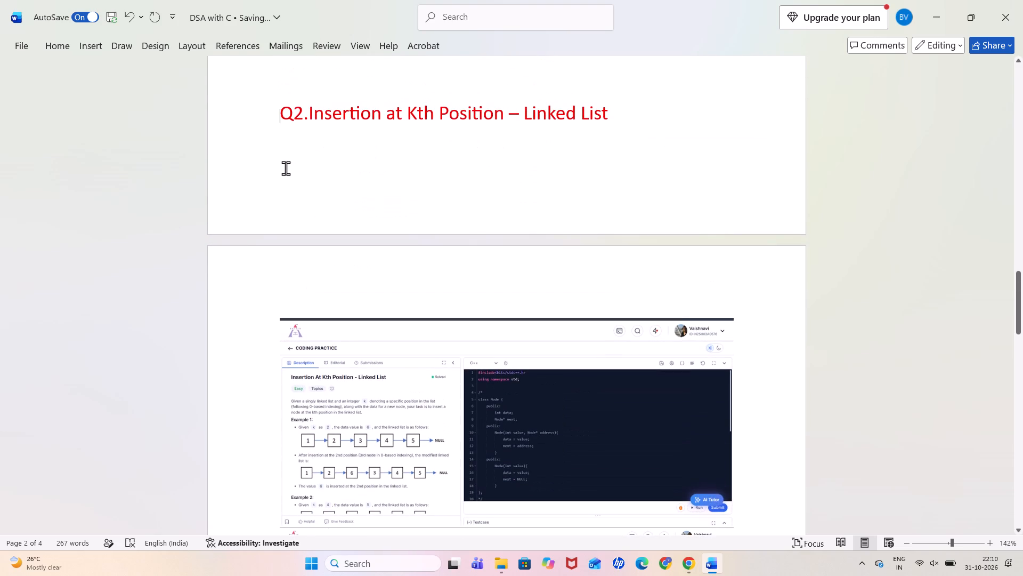
key("Return")
key("Return")
key("Return")
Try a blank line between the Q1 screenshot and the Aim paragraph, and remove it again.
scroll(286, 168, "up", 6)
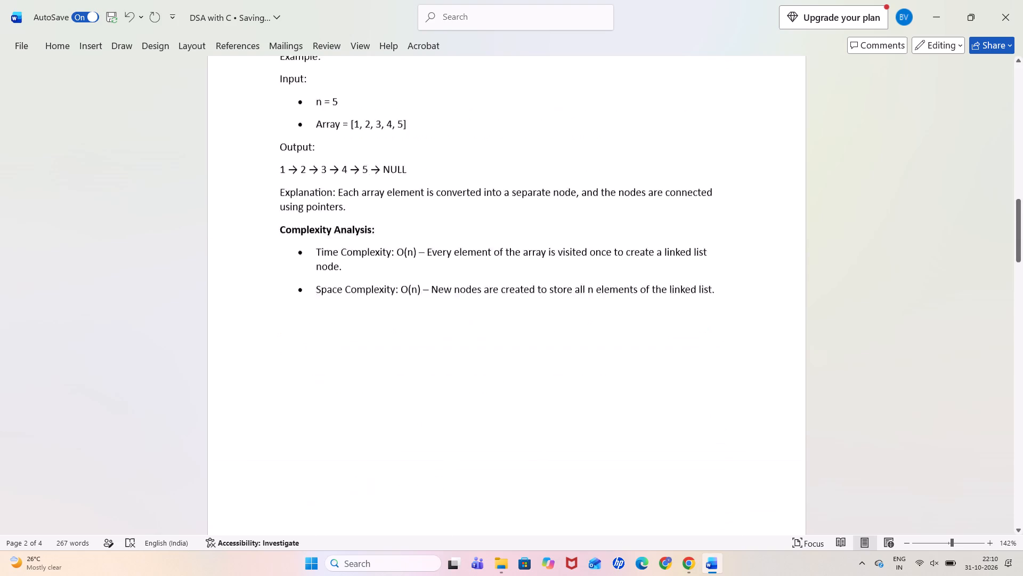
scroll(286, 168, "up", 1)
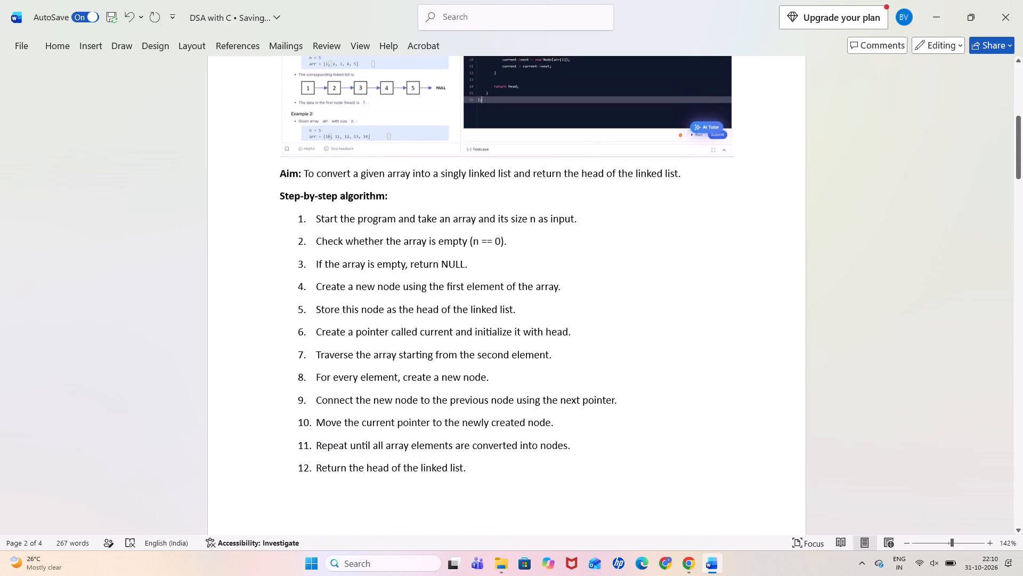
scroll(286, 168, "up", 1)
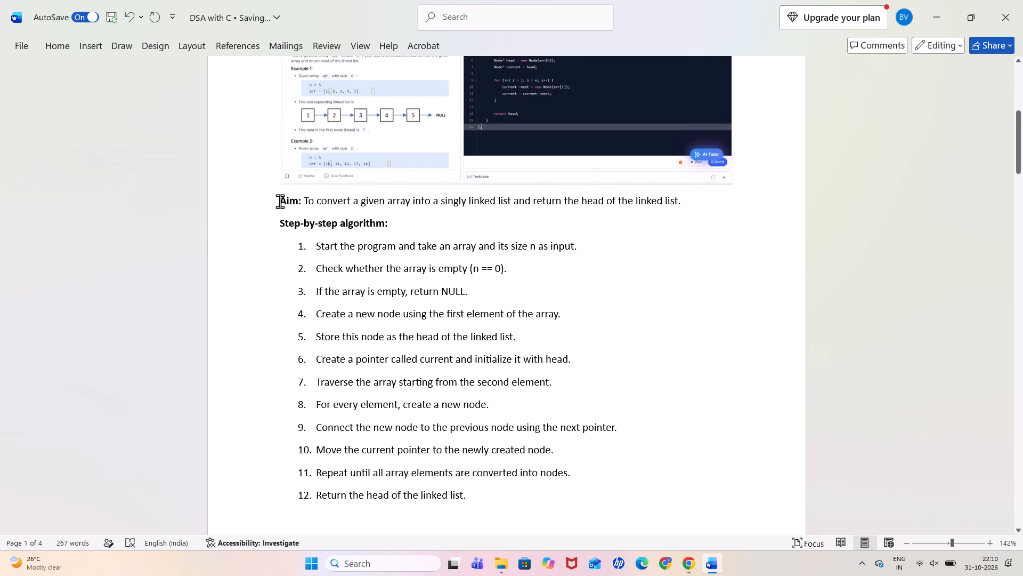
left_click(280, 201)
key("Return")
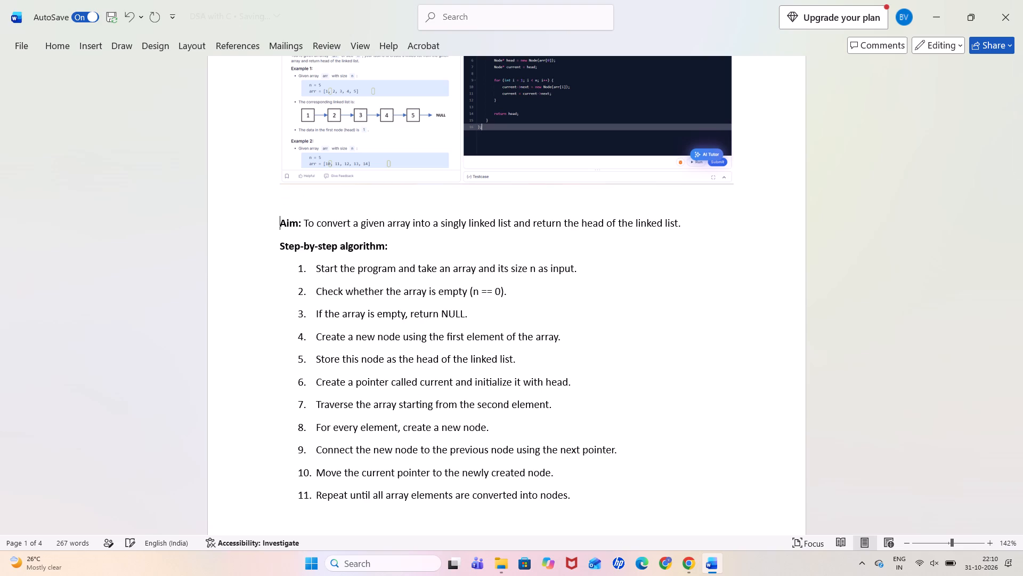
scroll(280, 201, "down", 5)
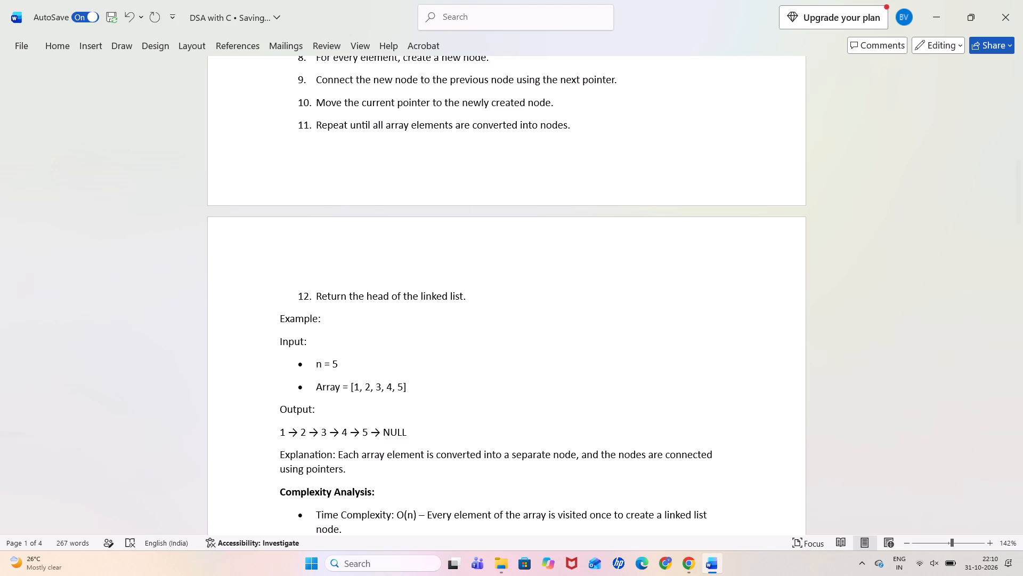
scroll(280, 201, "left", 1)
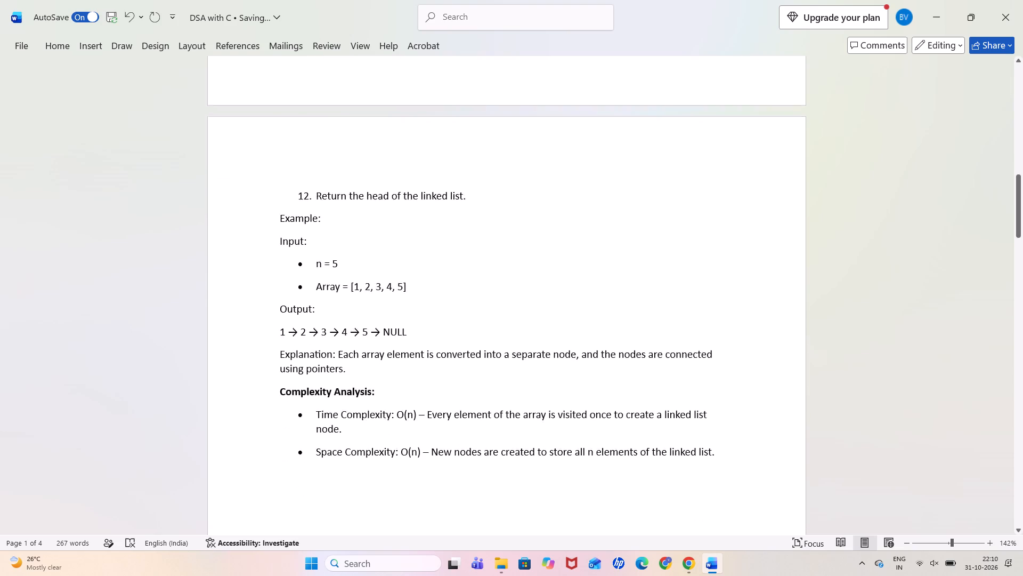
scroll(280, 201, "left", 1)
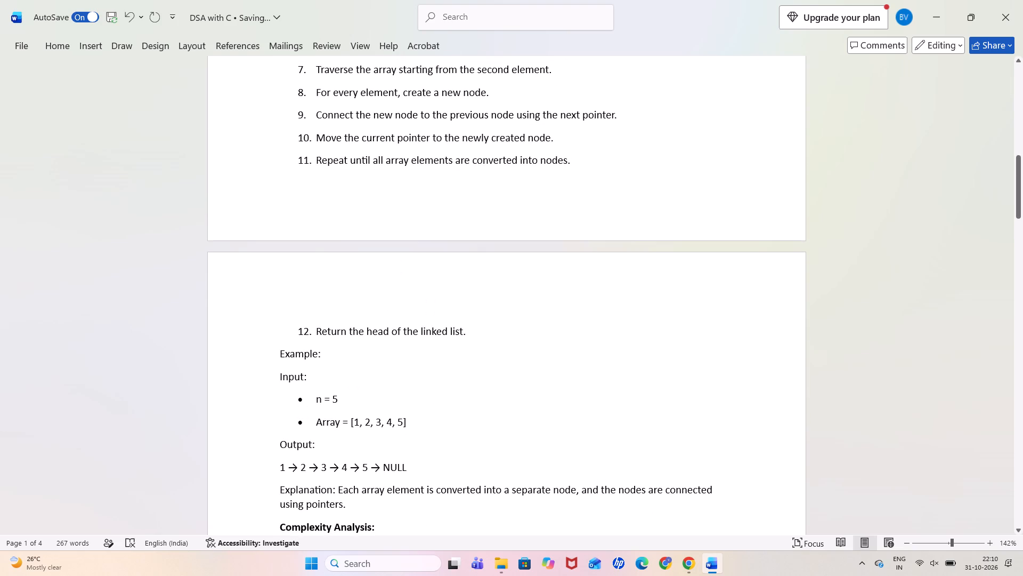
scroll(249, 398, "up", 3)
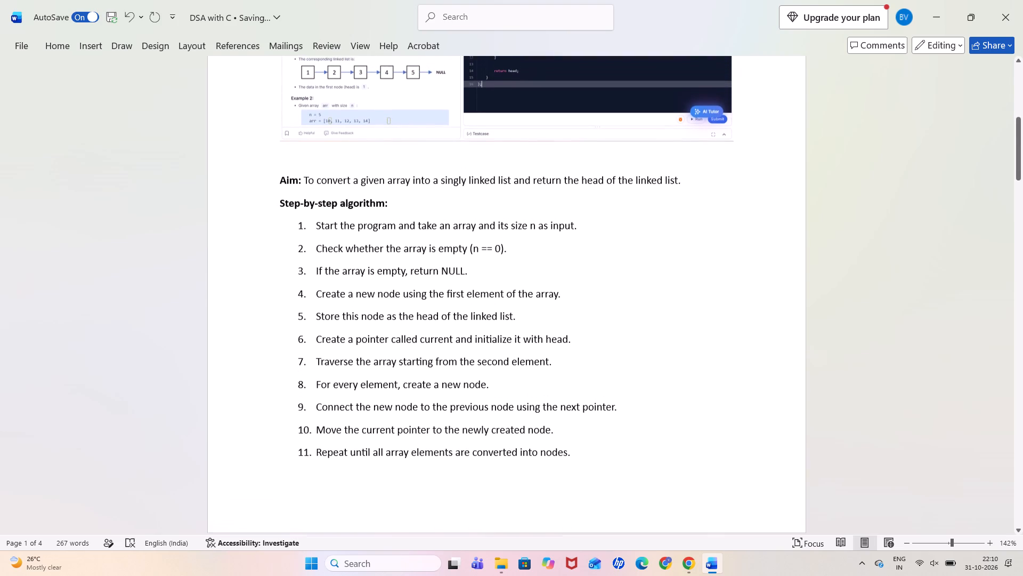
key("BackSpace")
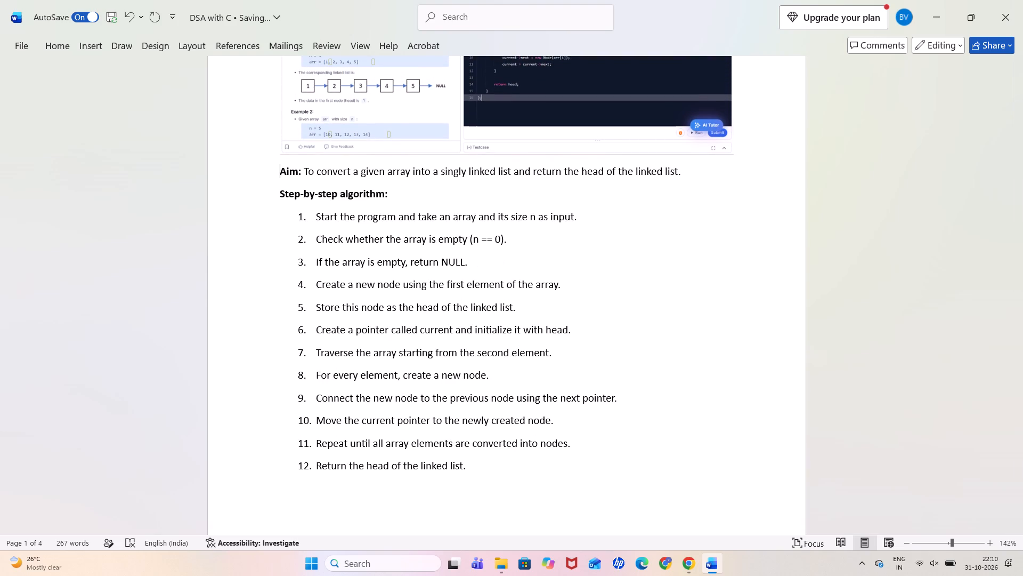
Check the Q1 and Q2 page layout and delete one blank line directly before the Q2 heading.
scroll(281, 201, "up", 5)
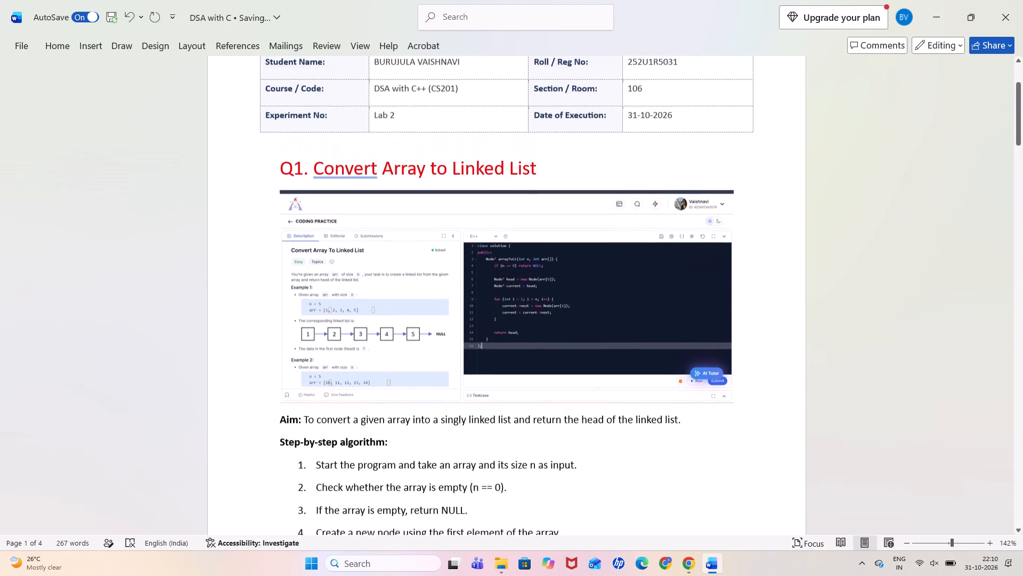
scroll(281, 201, "down", 20)
scroll(281, 201, "down", 10)
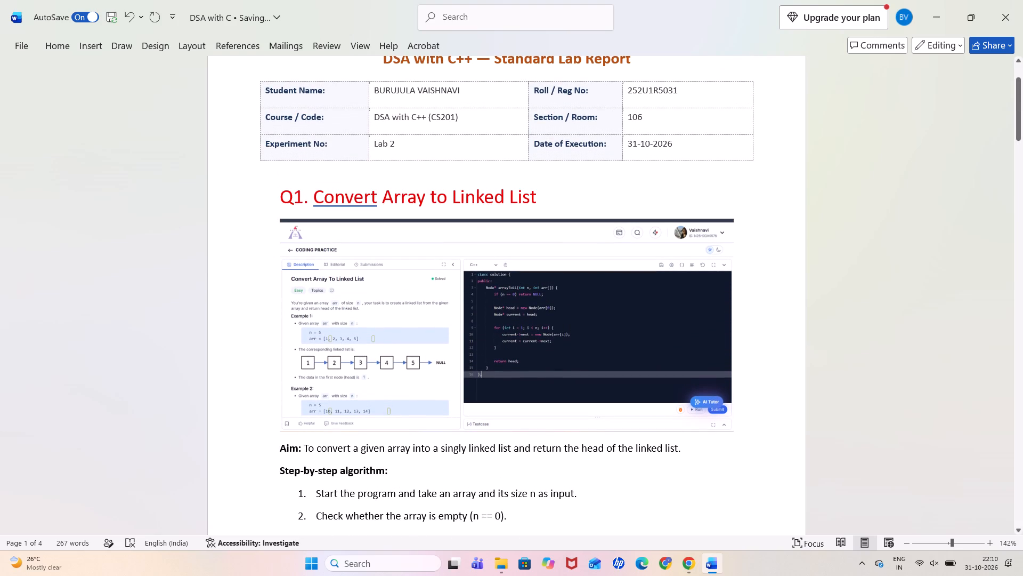
scroll(506, 268, "down", 9)
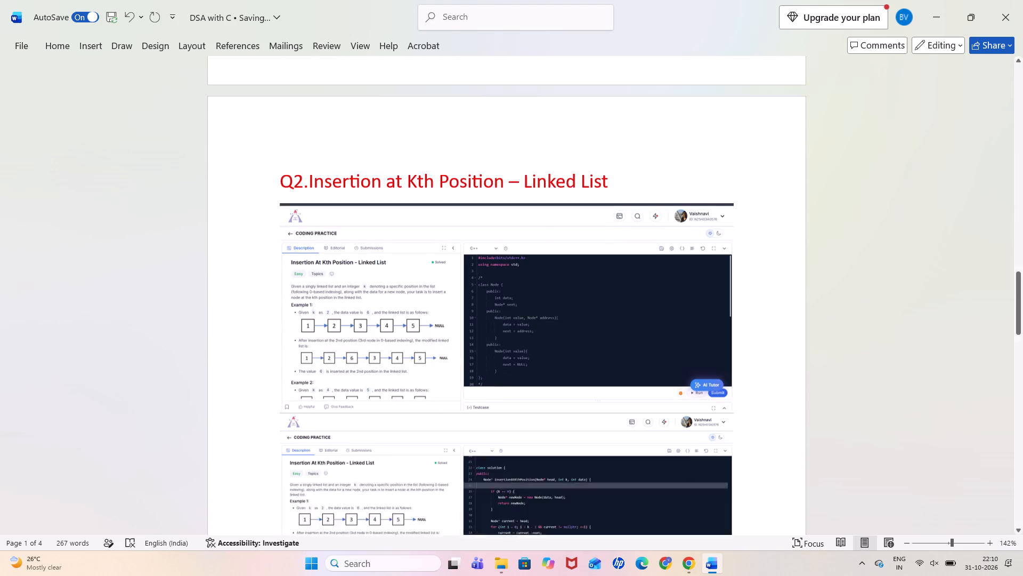
scroll(506, 268, "down", 1)
scroll(506, 268, "up", 1)
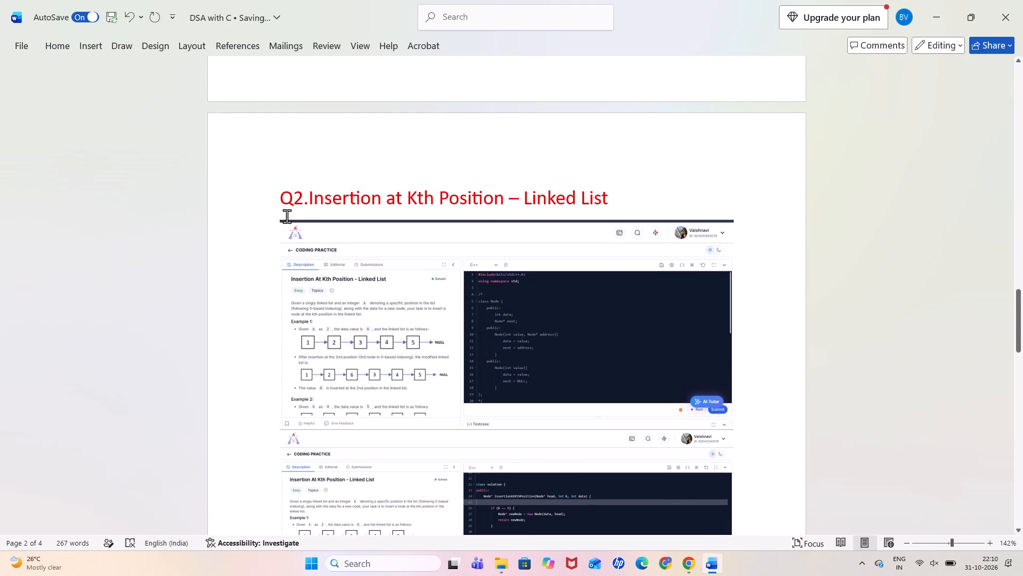
left_click(276, 201)
key("BackSpace")
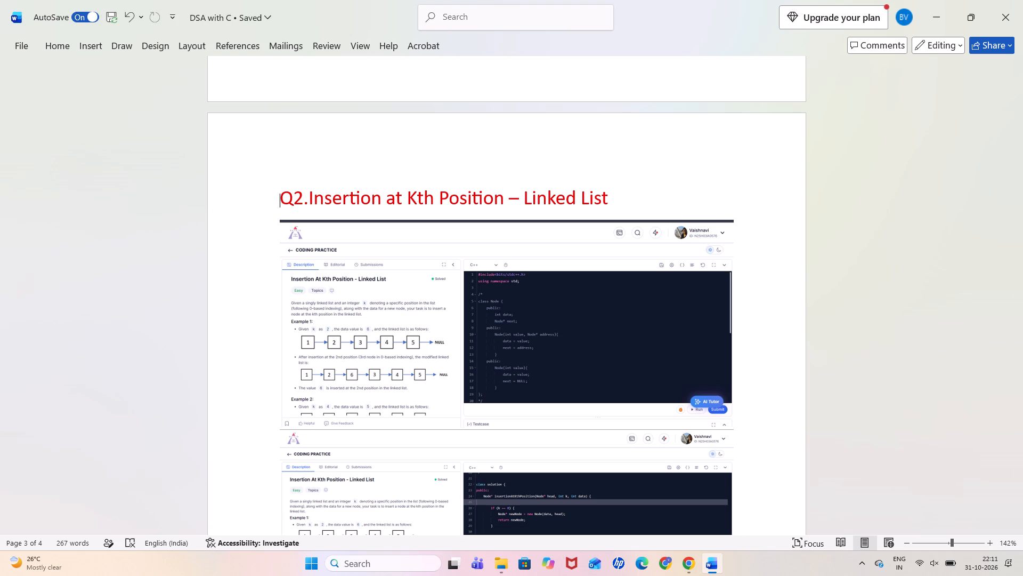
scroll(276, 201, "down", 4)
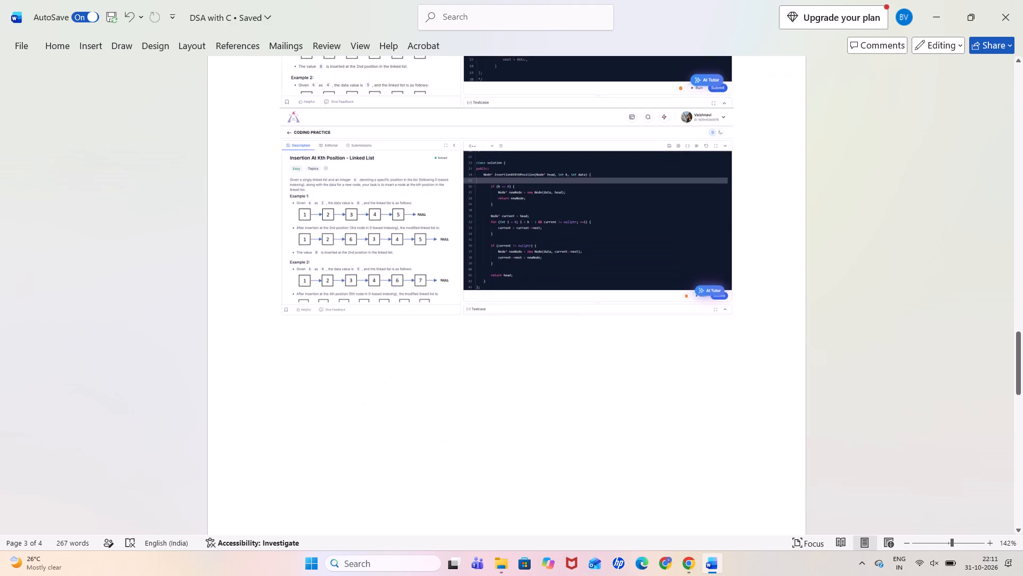
Insert a new line directly above the first Delete Node With Value X screenshot on page 4.
scroll(276, 201, "down", 10)
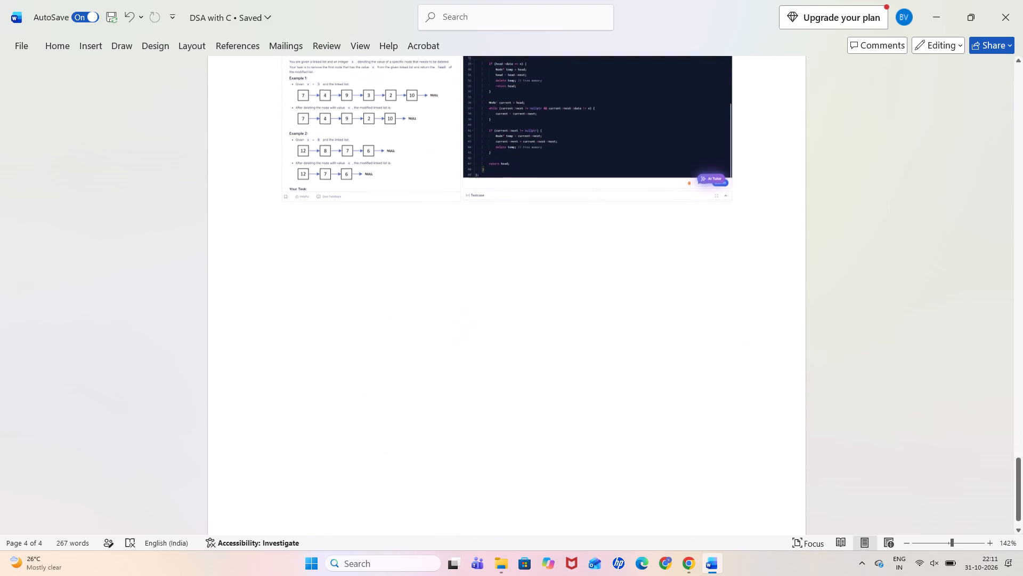
scroll(276, 201, "down", 6)
scroll(276, 201, "up", 3)
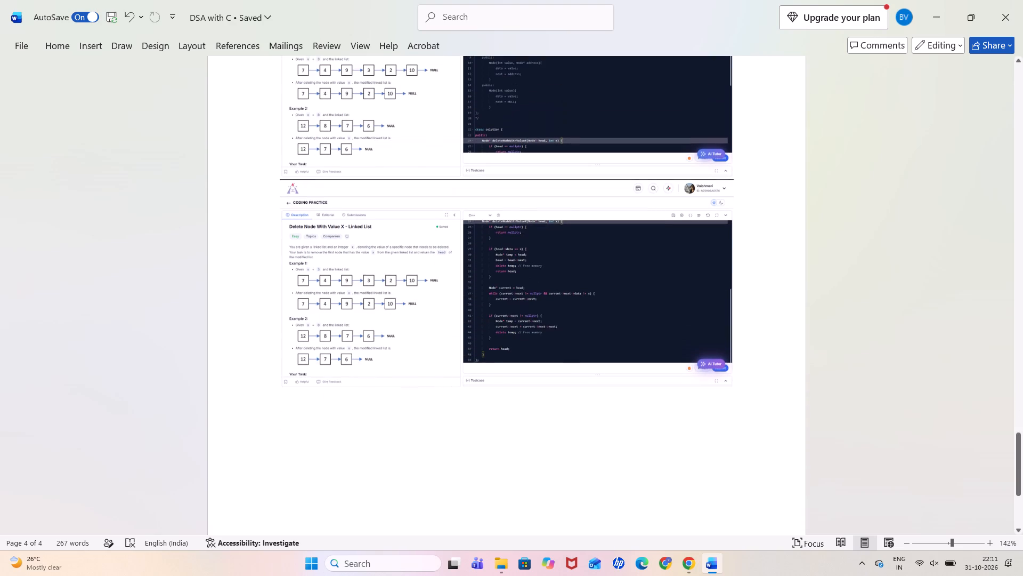
scroll(276, 201, "up", 4)
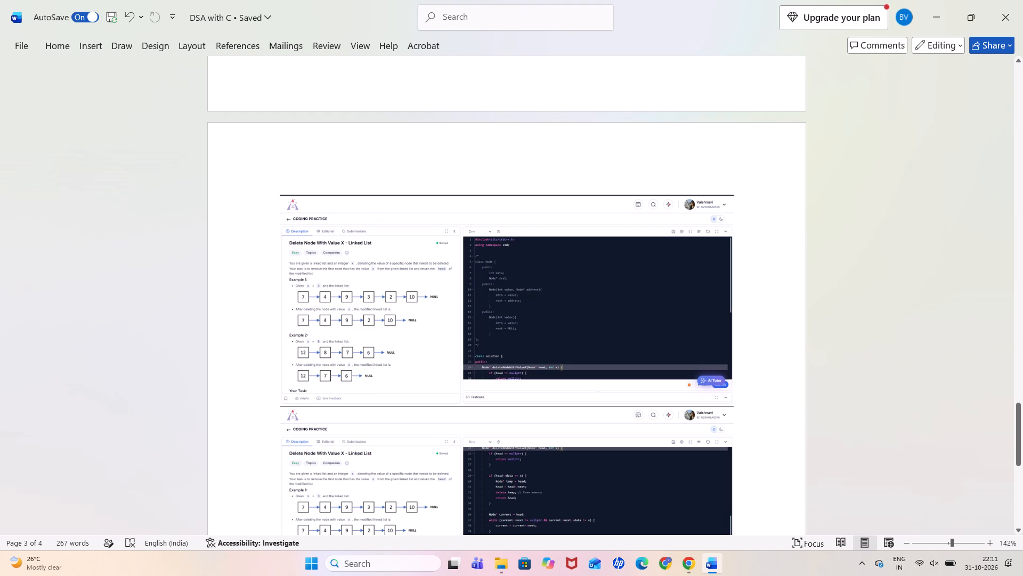
left_click(281, 178)
key("Up")
key("Right")
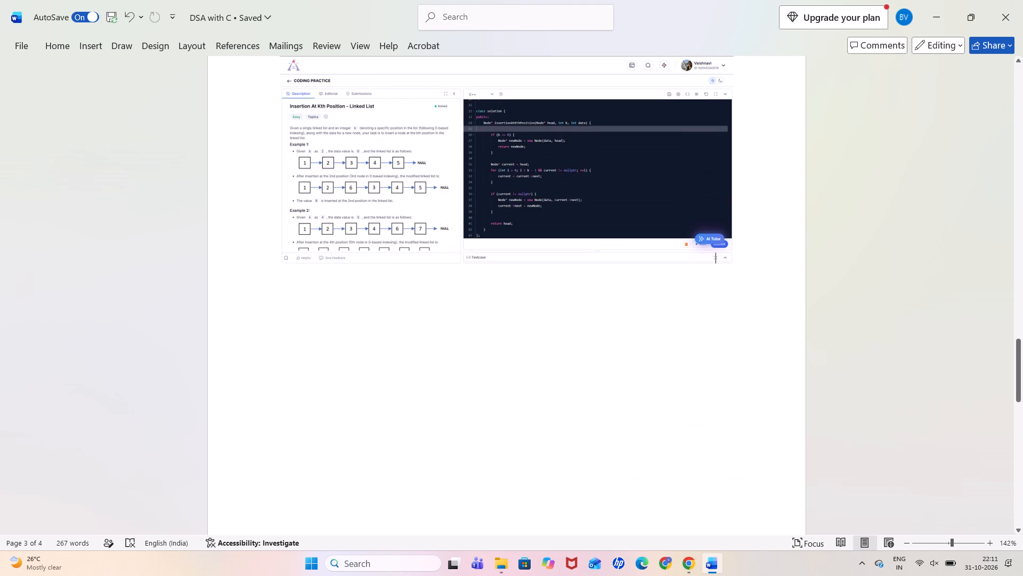
key("Return")
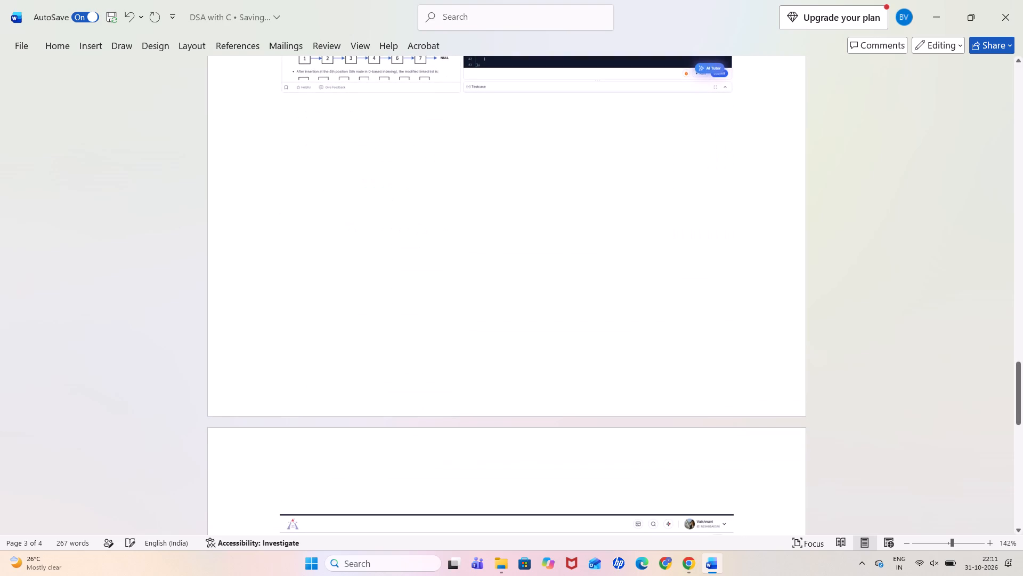
Enter the heading text "Q3.Delete Node with Value X" on the new line above the Delete Node screenshots.
key("q")
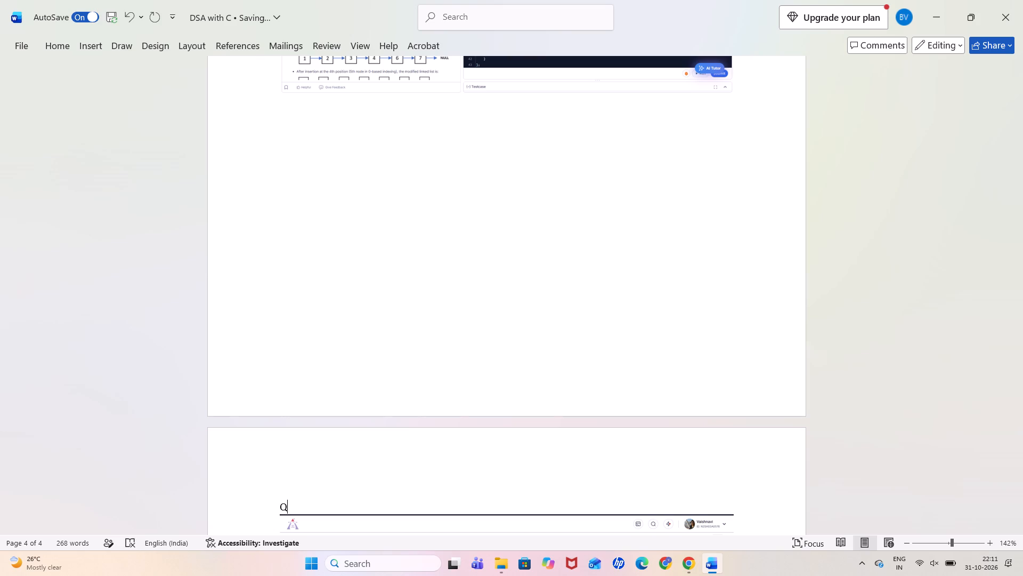
key("3")
key("period")
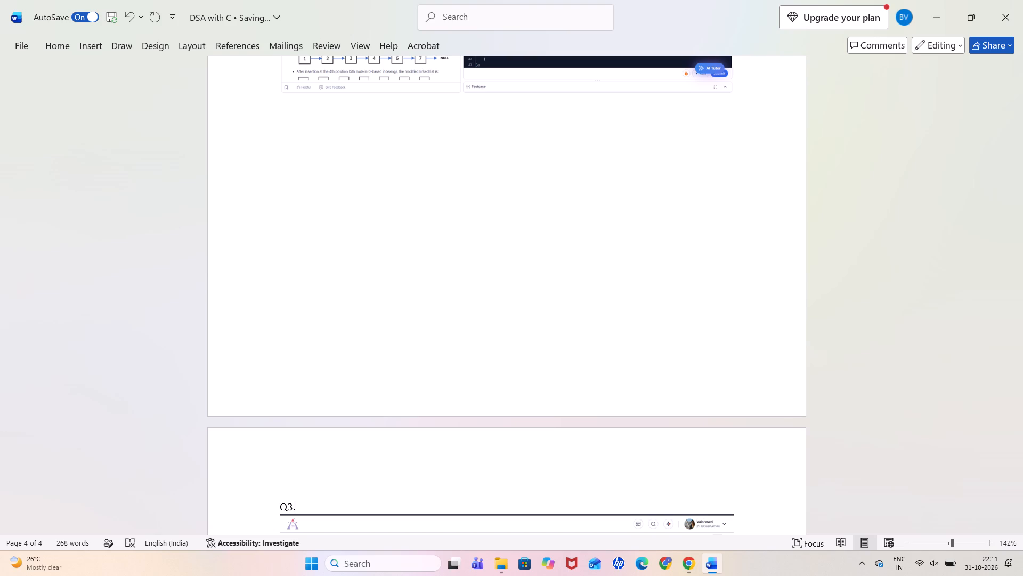
scroll(281, 178, "down", 4)
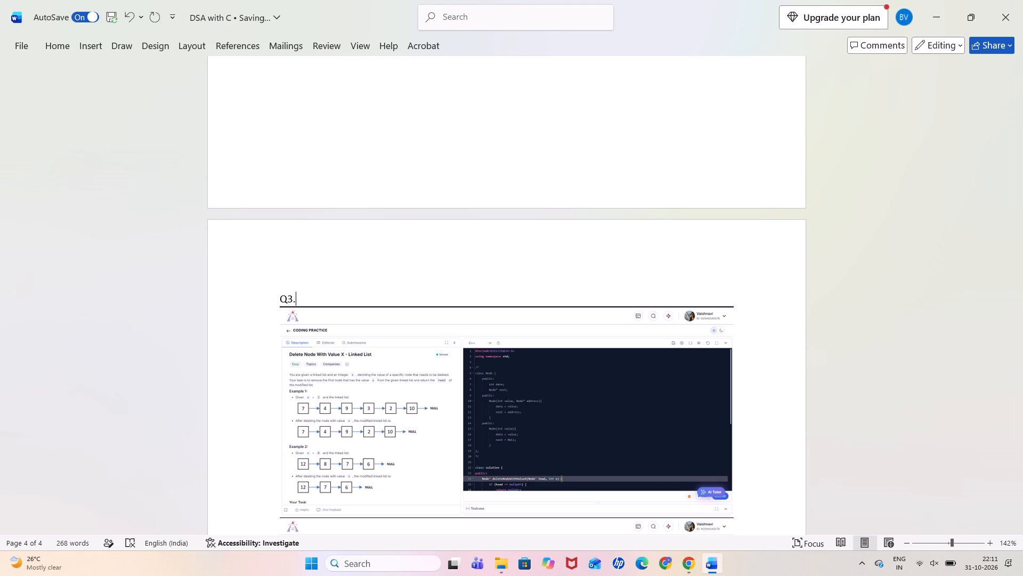
key("d")
key("e")
type("lete")
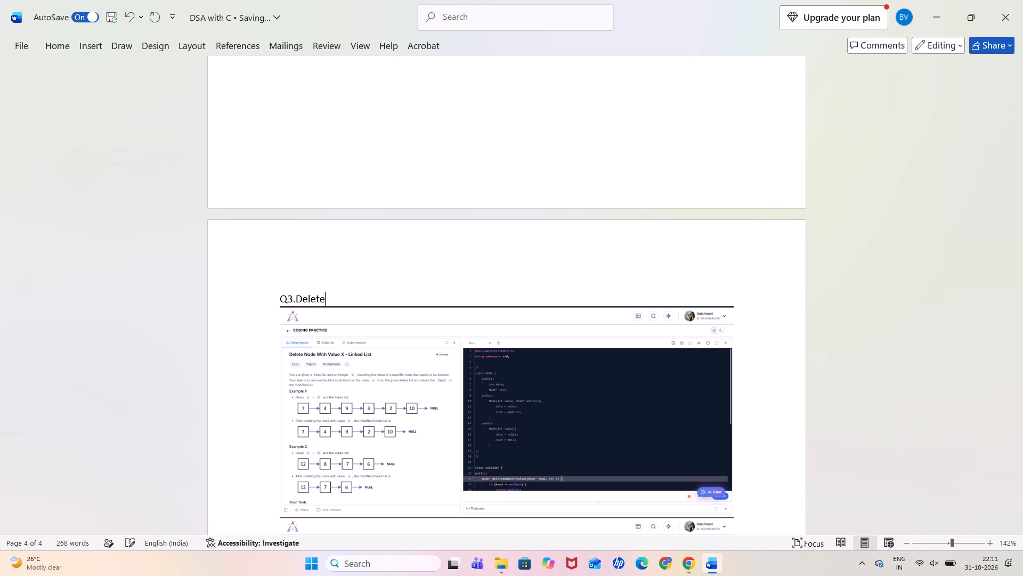
key("space")
type("Node")
key("space")
type("with")
key("space")
type("Va")
type("lue")
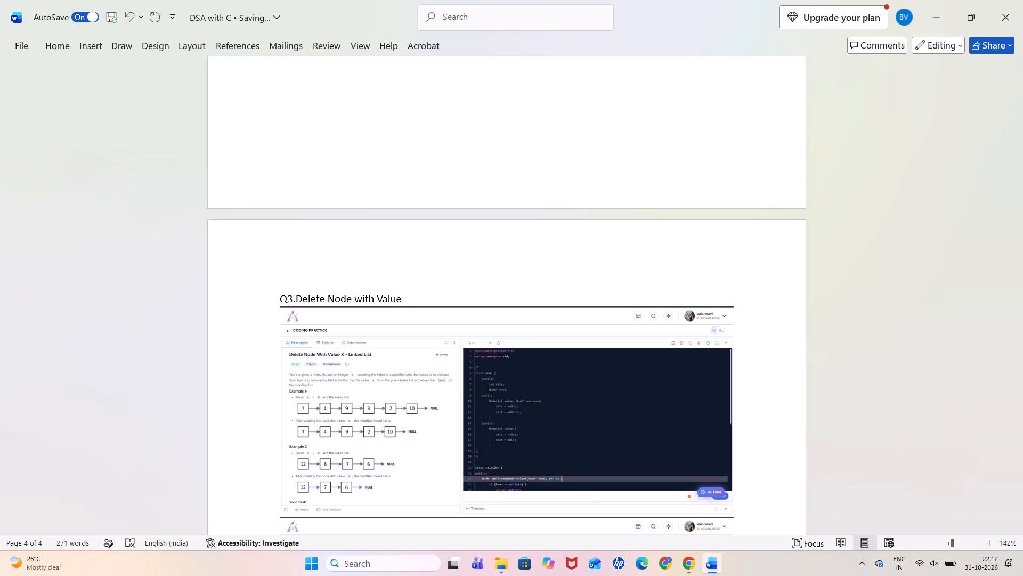
key("space")
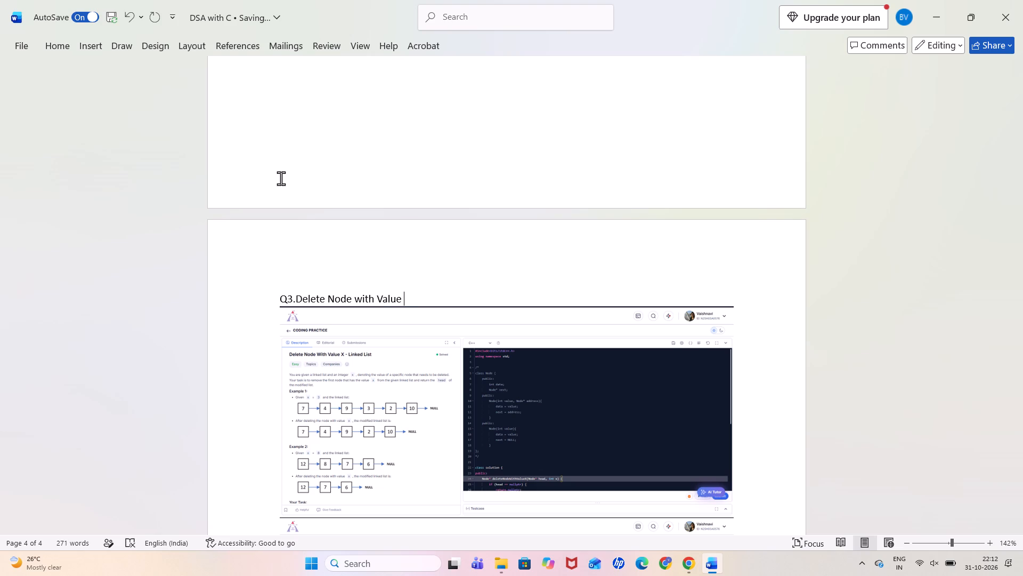
key("BackSpace")
key("x")
key("space")
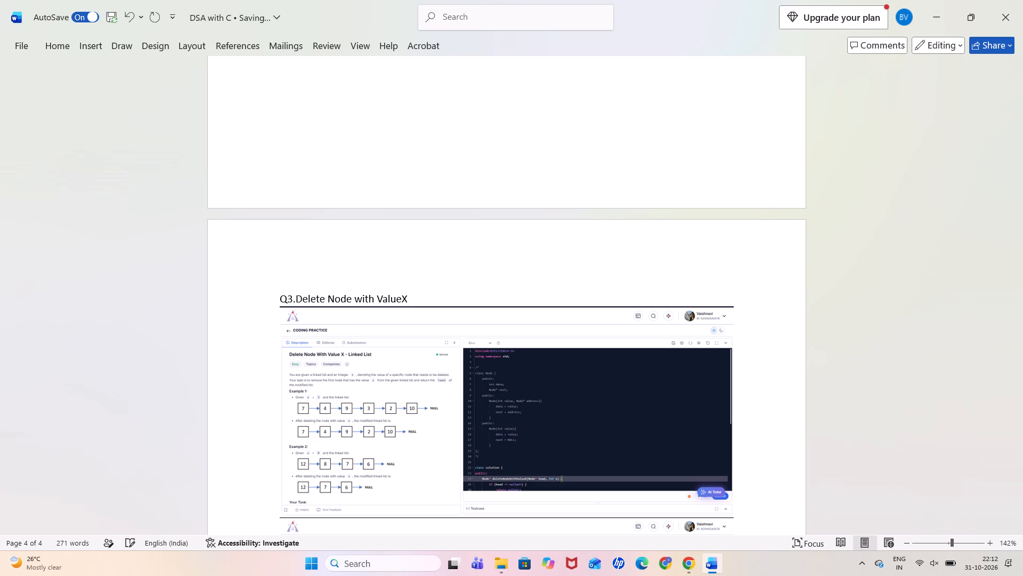
key("Left")
key("Left")
key("space")
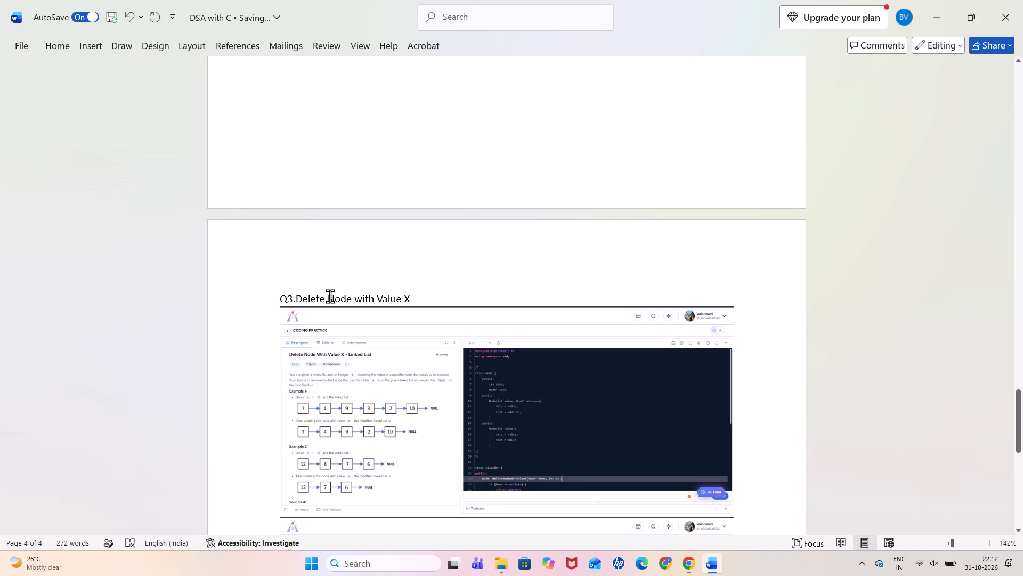
Append "- Linked List" to the end of the Q3 heading.
left_click(424, 298)
type("-")
key("space")
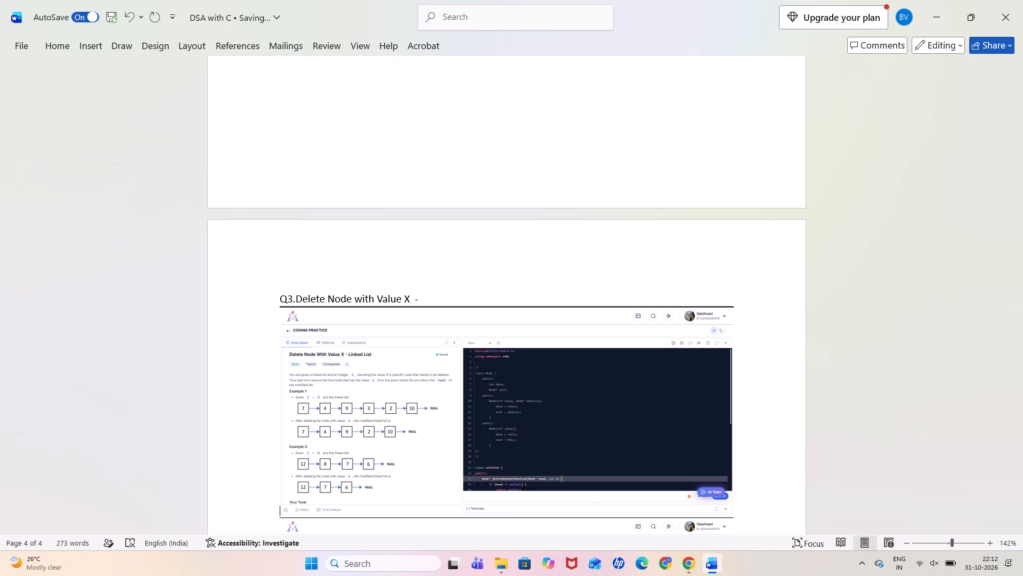
key("l")
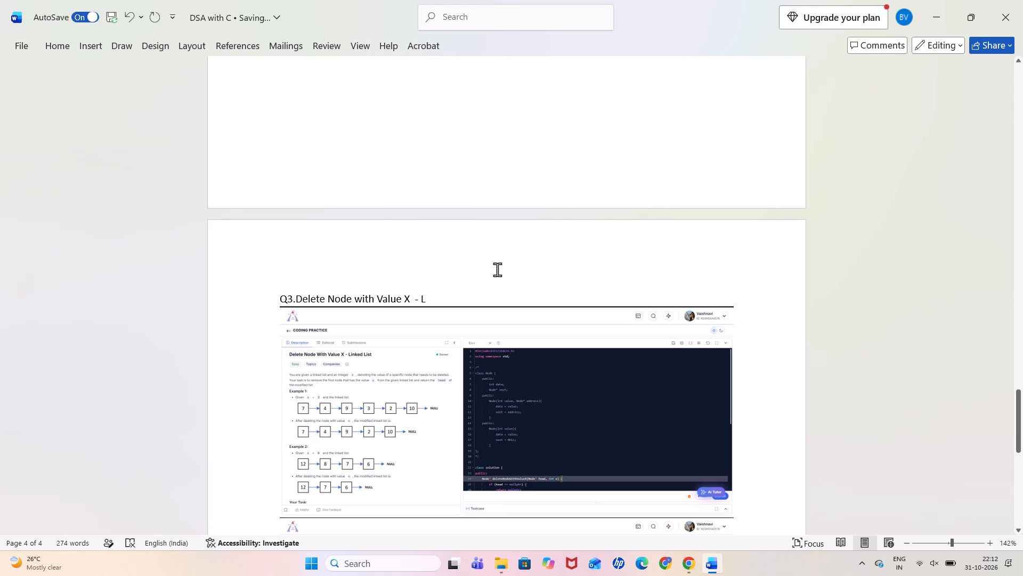
left_click(434, 297)
type("inked")
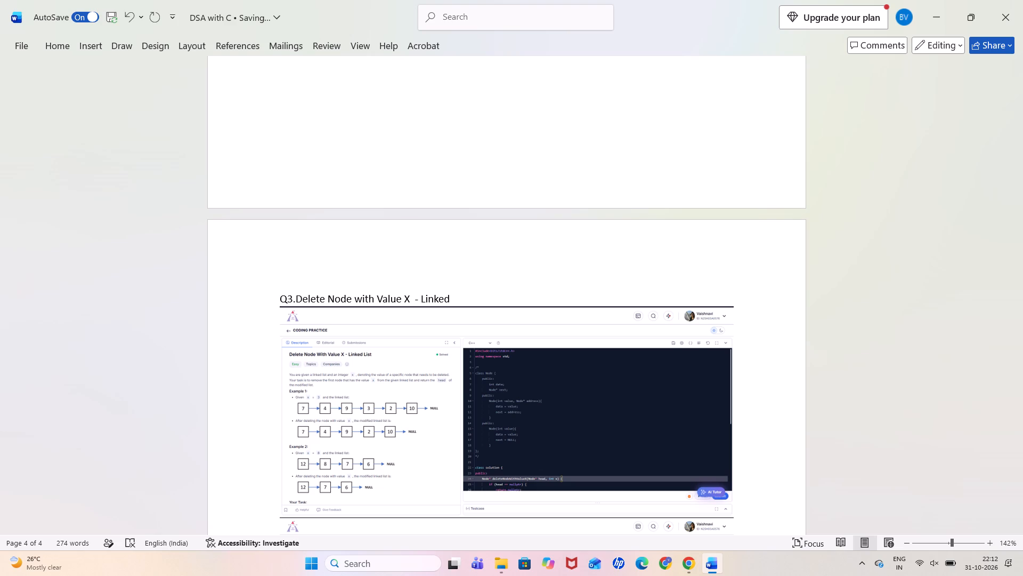
key("space")
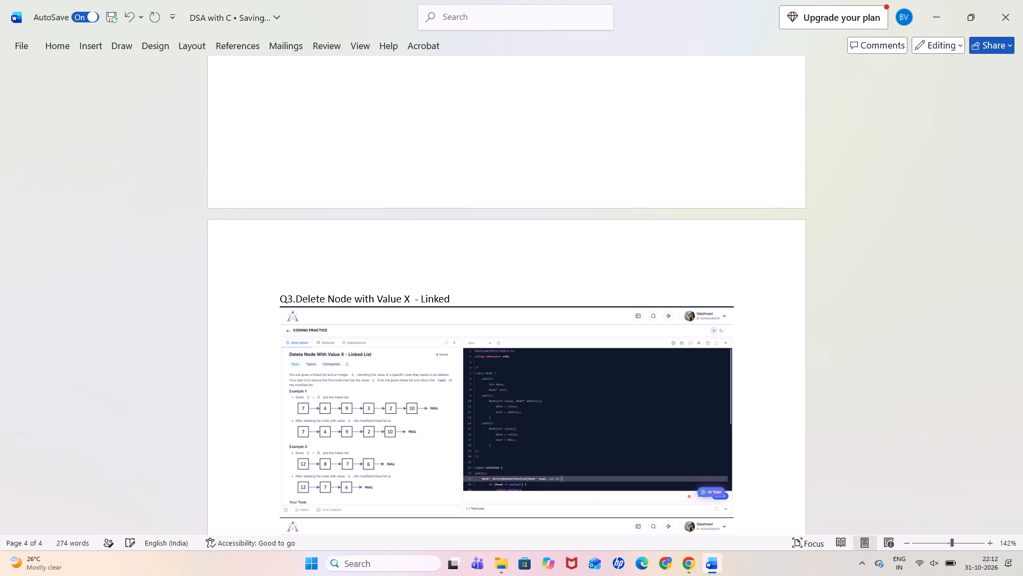
key("shift+l")
type("isy")
key("BackSpace")
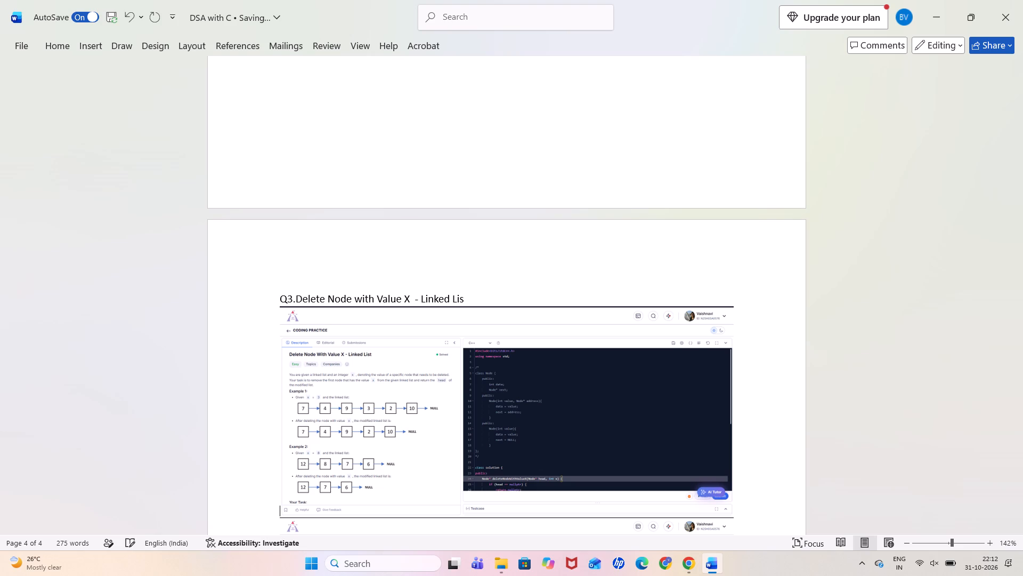
key("t")
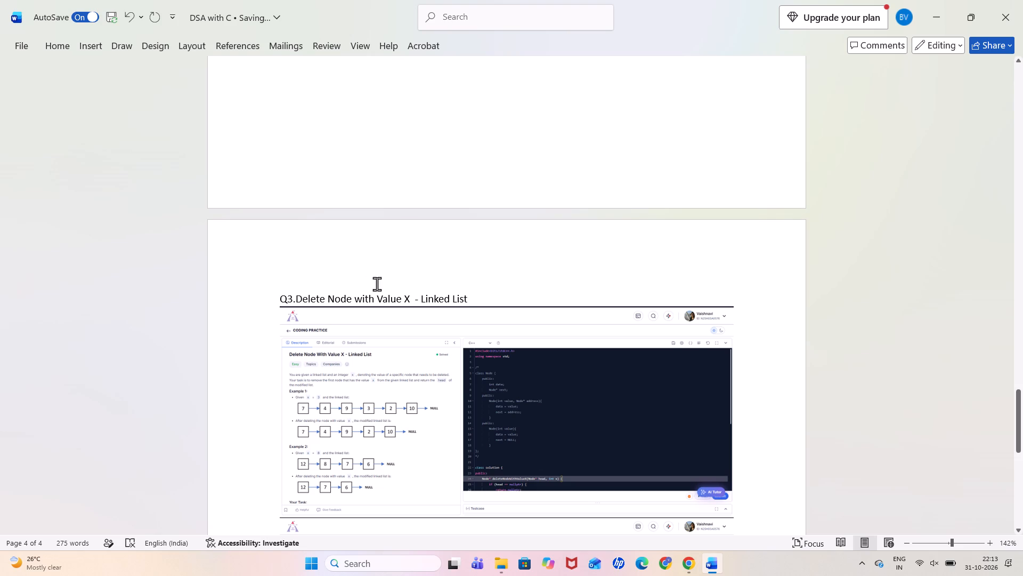
Format the whole Q3 heading in red font colour at size 20.
left_click_drag(480, 299, 295, 294)
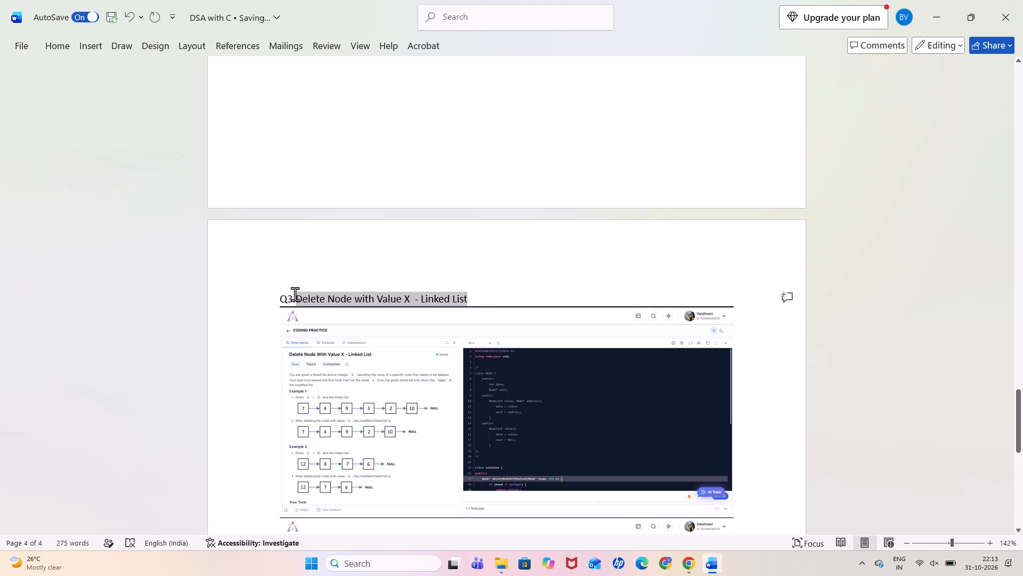
left_click_drag(295, 294, 278, 294)
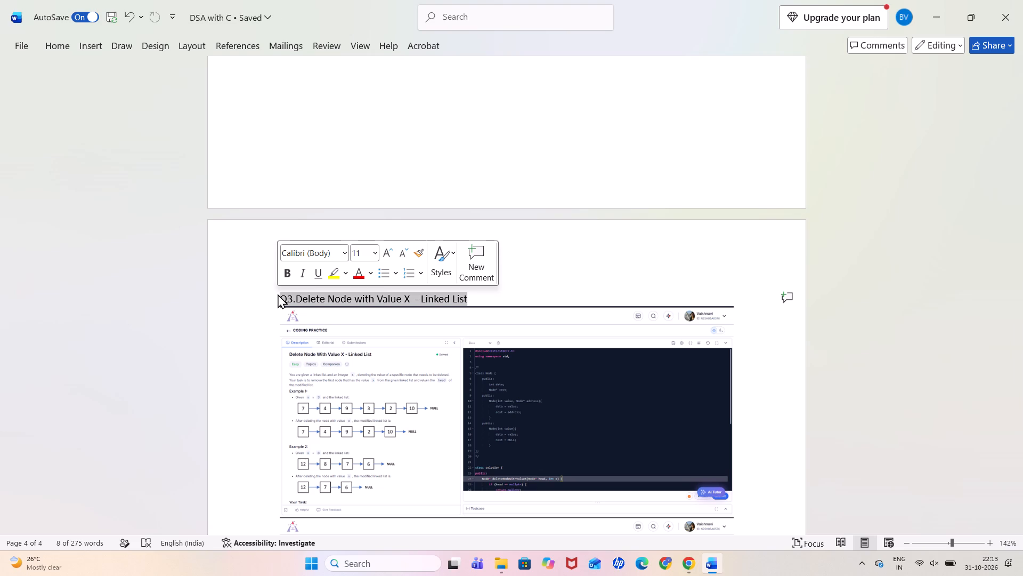
left_click(356, 277)
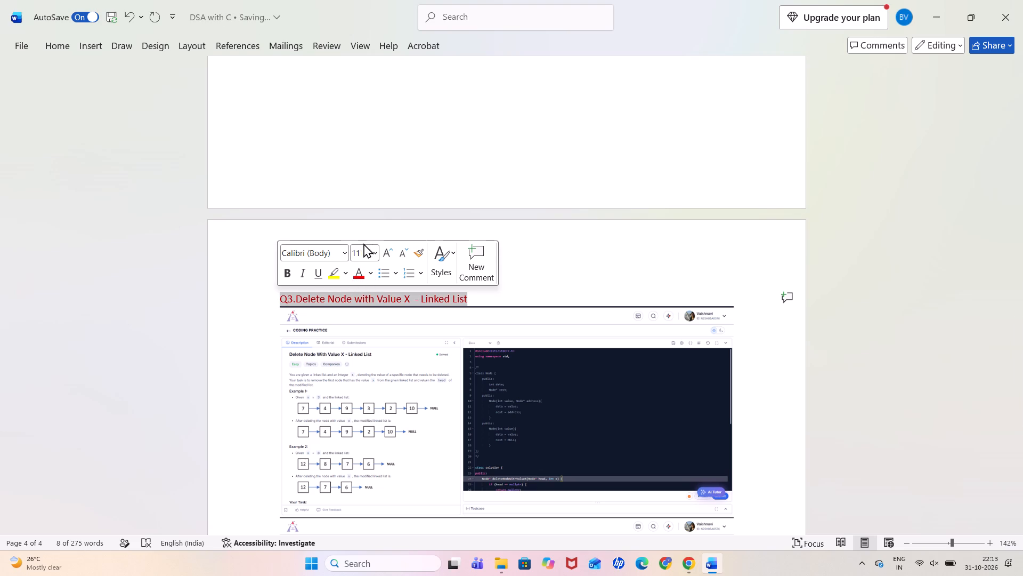
left_click(359, 256)
type("20")
key("Return")
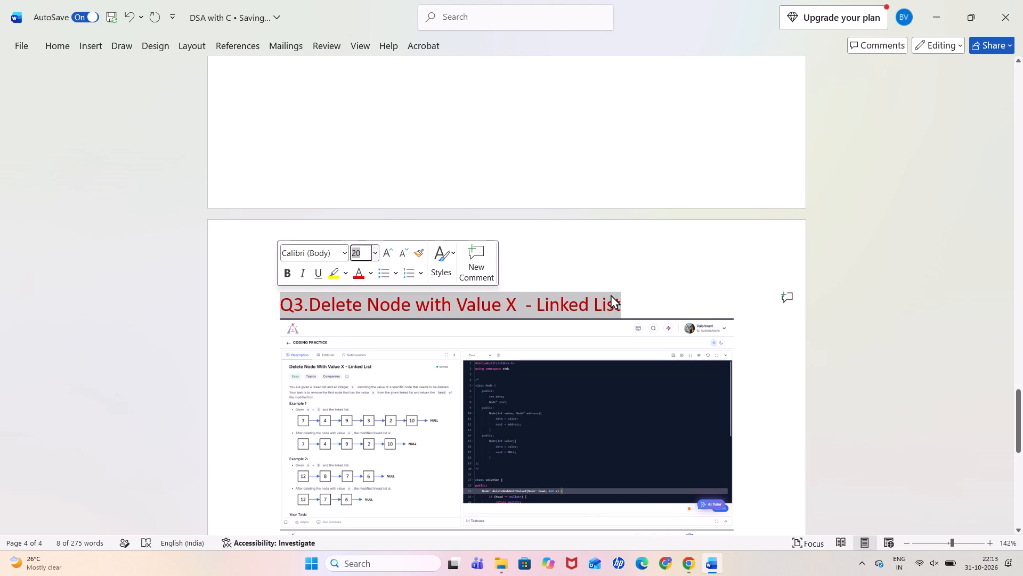
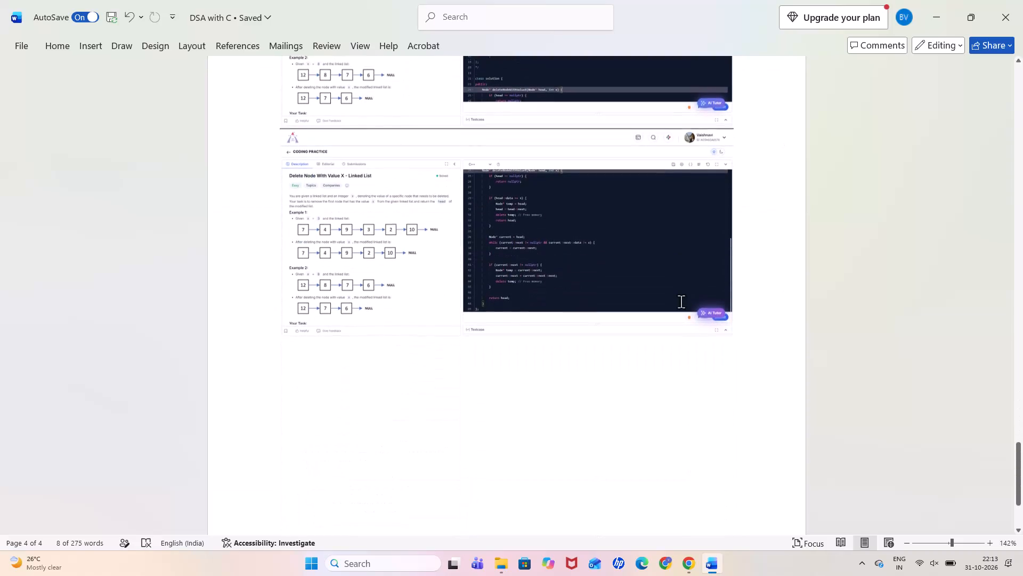
Look through the report pages to review the Q2 and Q3 headings and the screenshots beneath them.
scroll(681, 301, "up", 9)
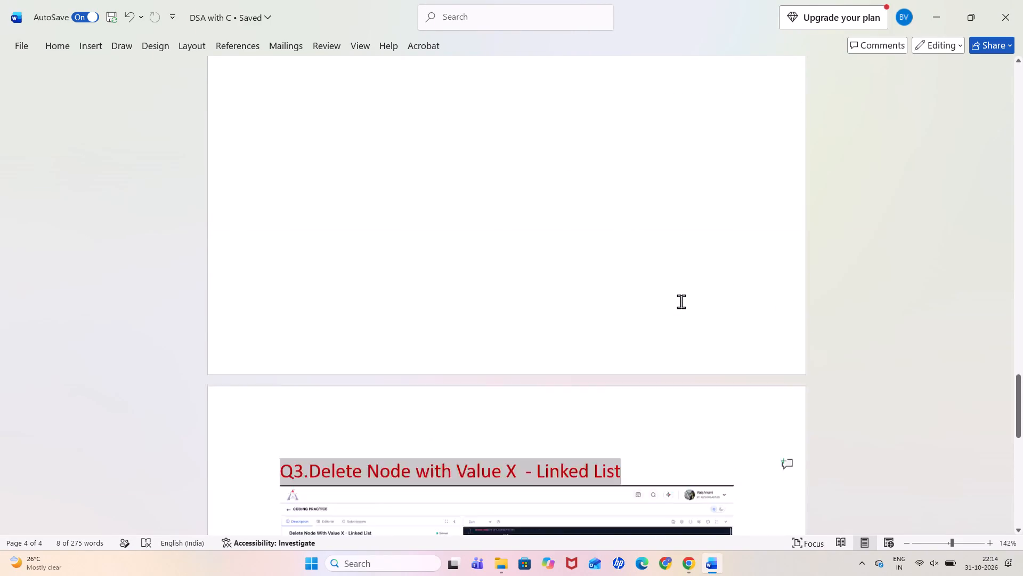
scroll(681, 301, "up", 11)
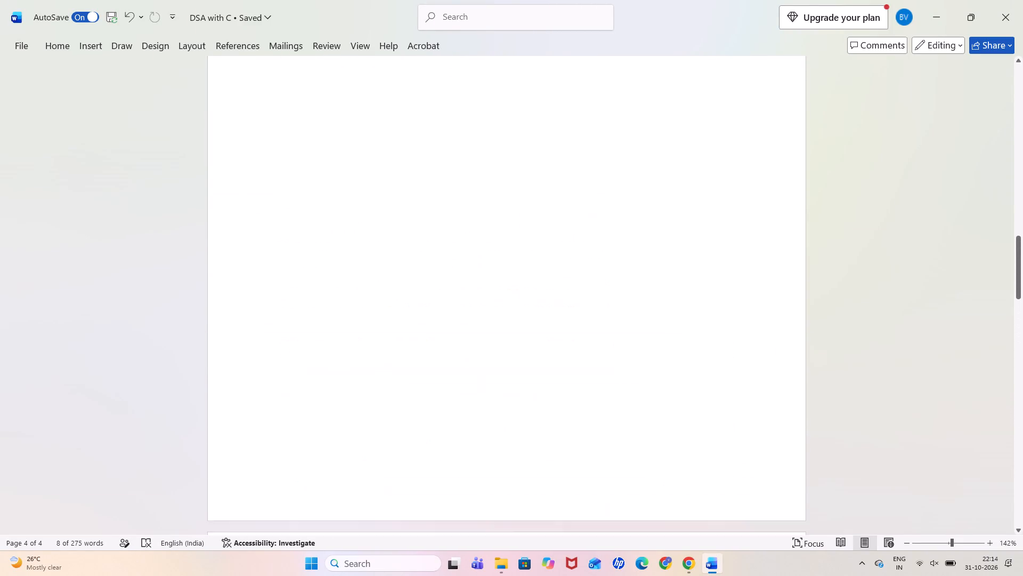
scroll(681, 301, "up", 3)
scroll(681, 301, "down", 7)
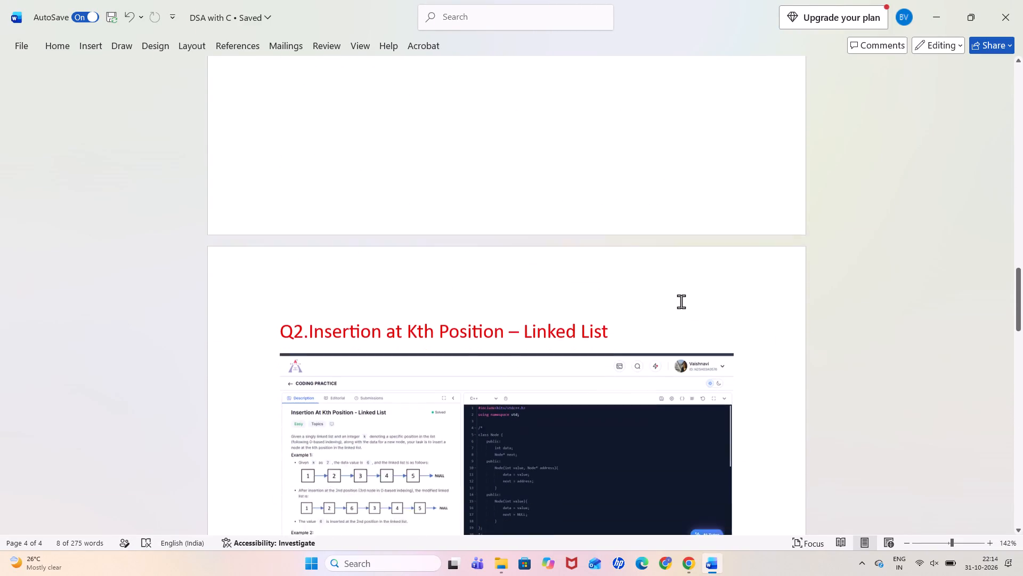
scroll(681, 301, "down", 4)
scroll(681, 301, "right", 3)
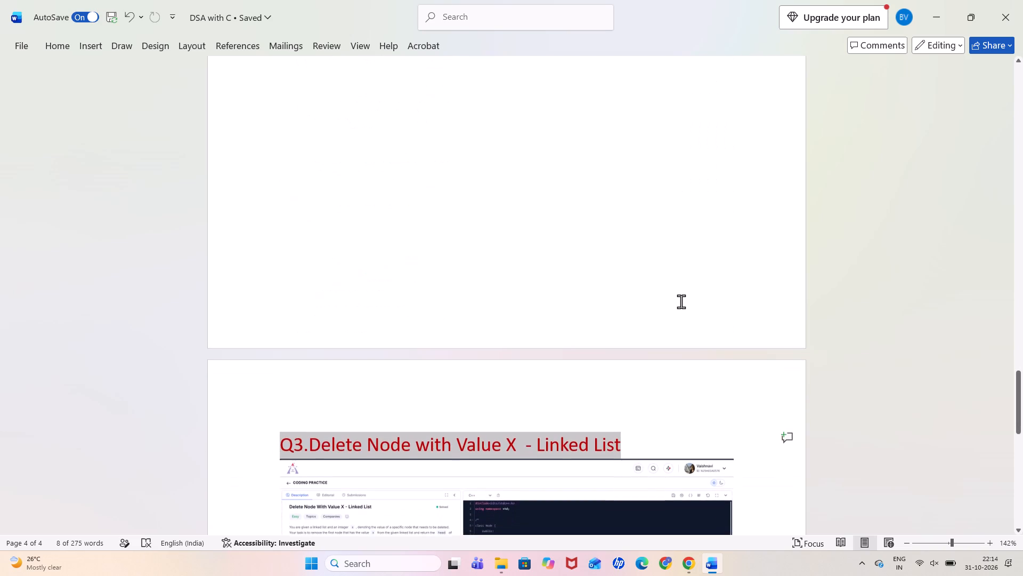
scroll(681, 301, "right", 7)
scroll(681, 301, "down", 2)
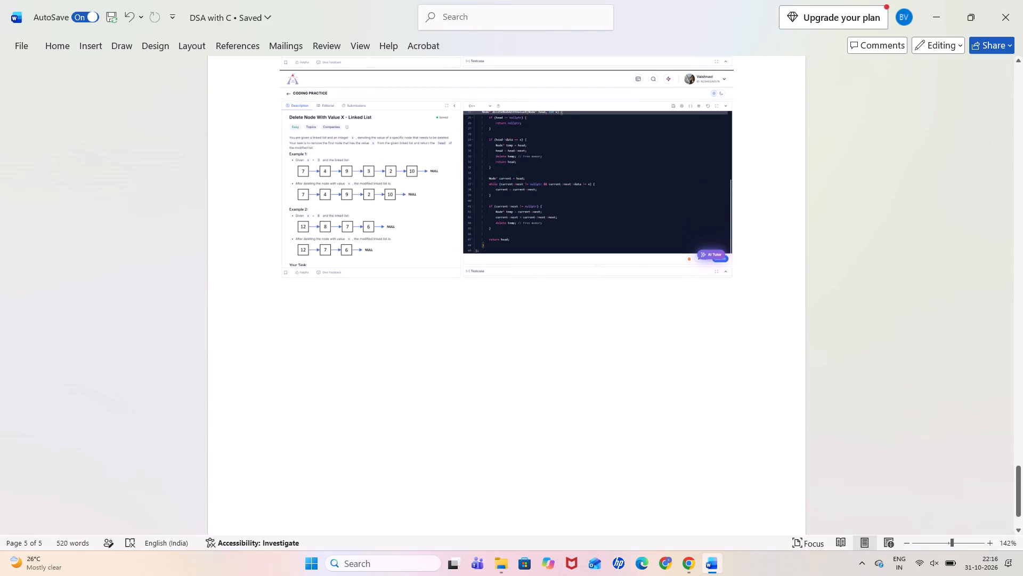
key("Right")
key("Return")
key("Return")
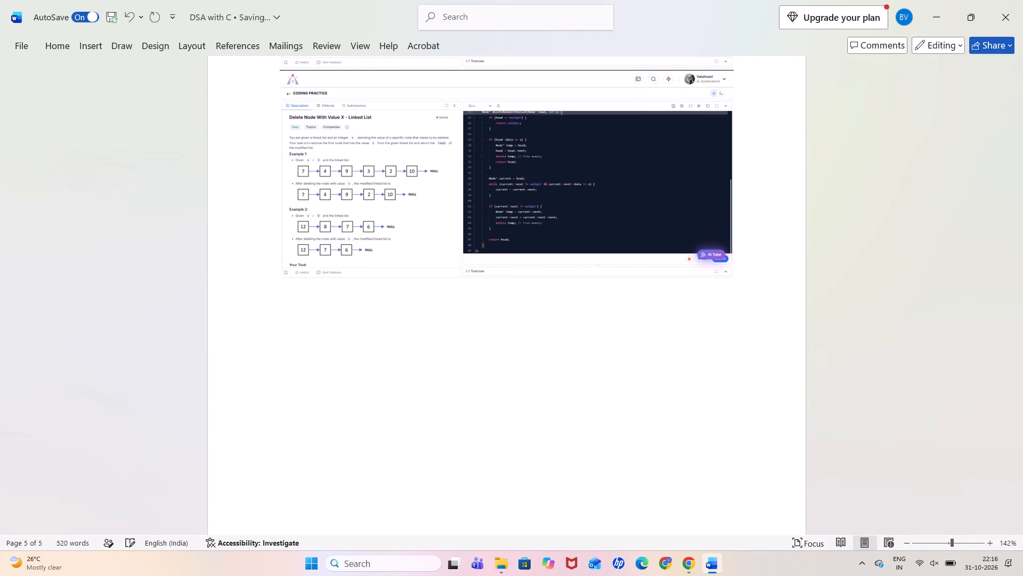
key("ctrl+v")
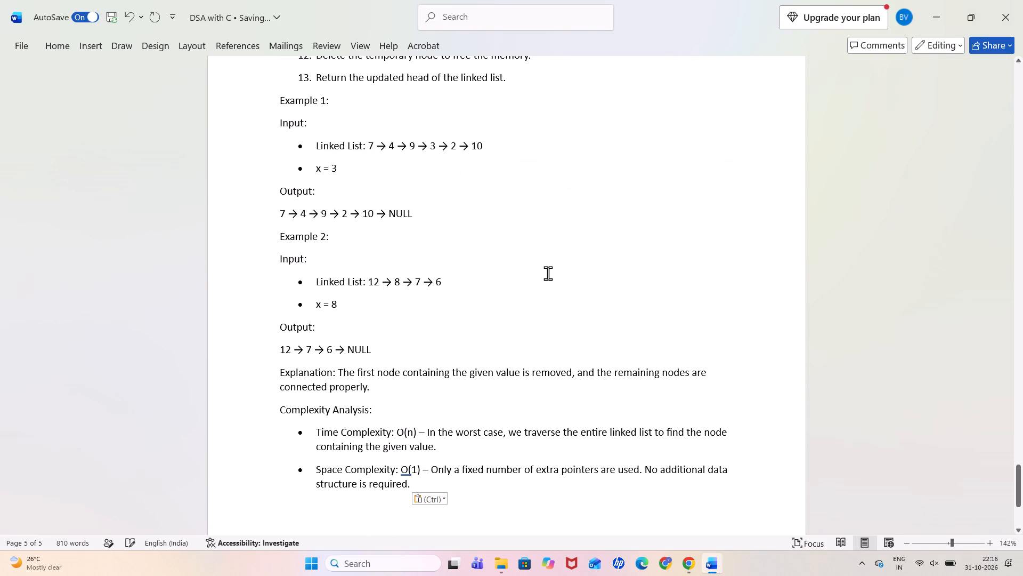
left_click(386, 417)
Search Windows for "ku" and open the Kuro app.
left_click(357, 562)
type("ku")
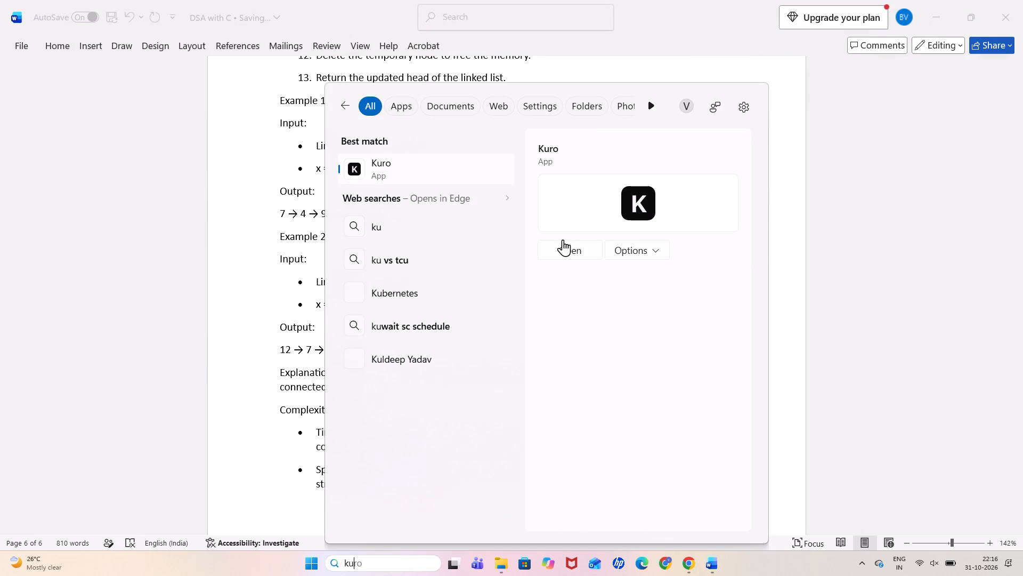
left_click(570, 252)
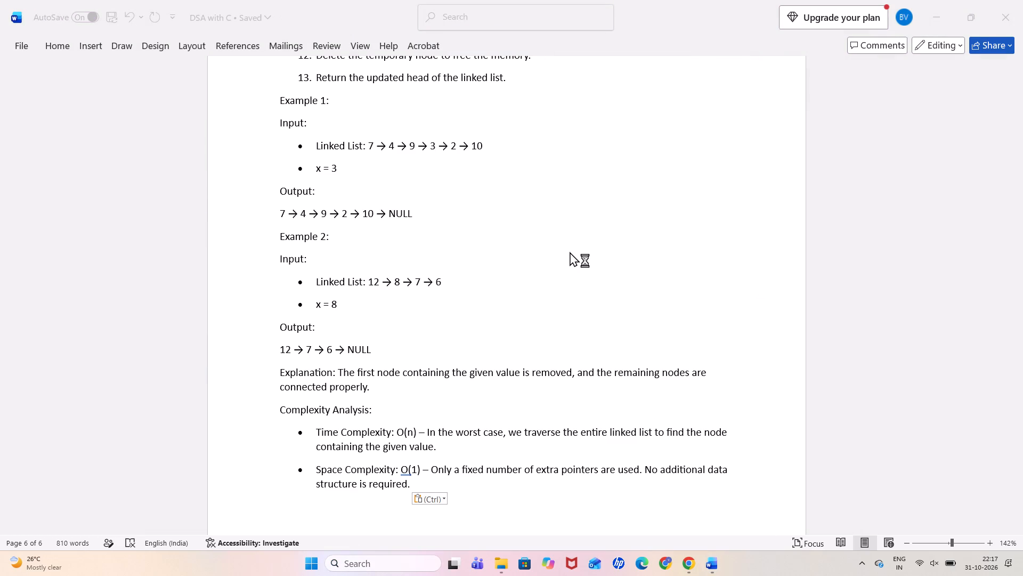
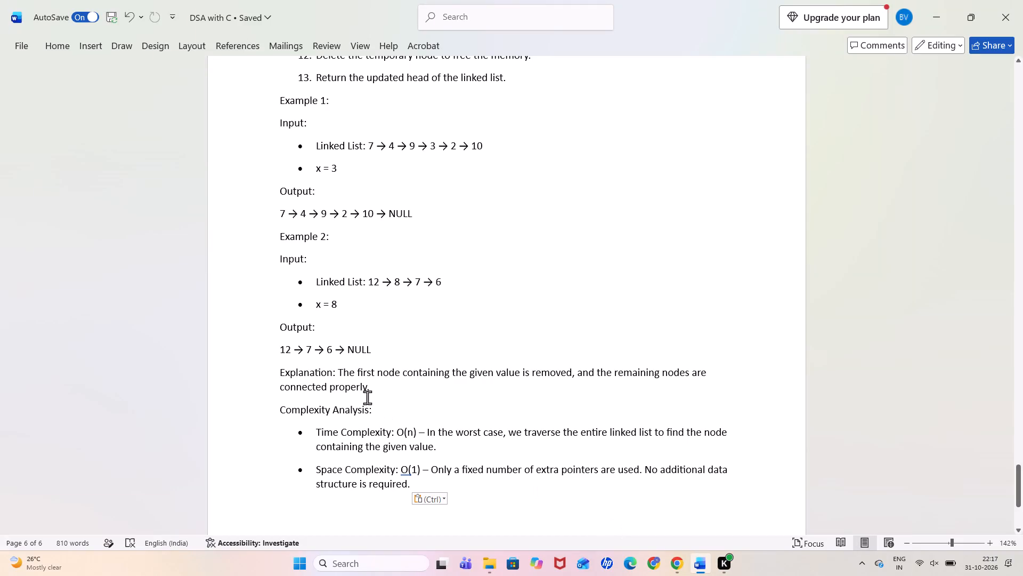
Bold the "Complexity Analysis:", "Step-by-step algorithm:" and "Aim:" labels in the Q3 write-up.
left_click_drag(389, 414, 283, 407)
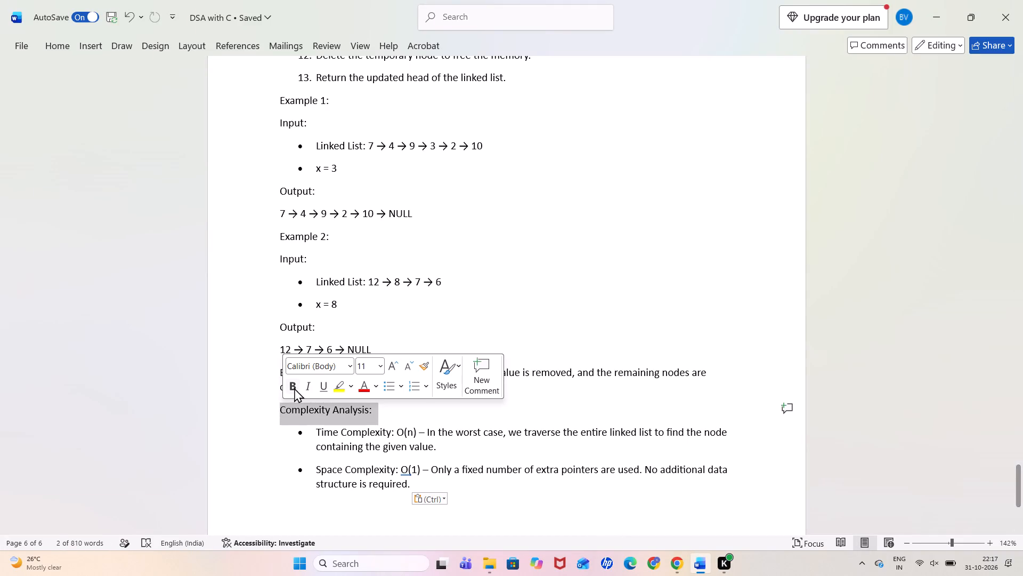
left_click(295, 387)
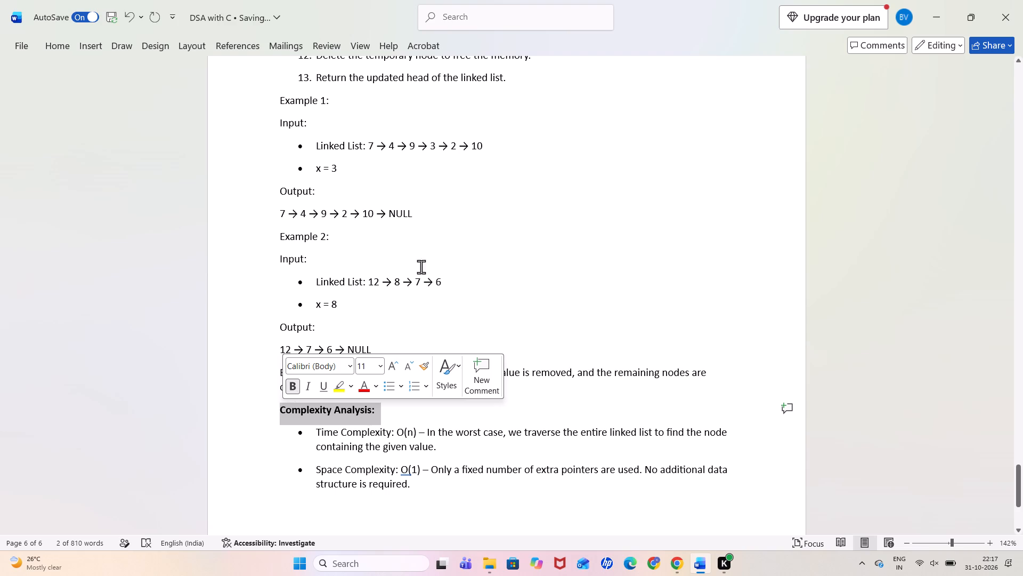
scroll(556, 311, "up", 1)
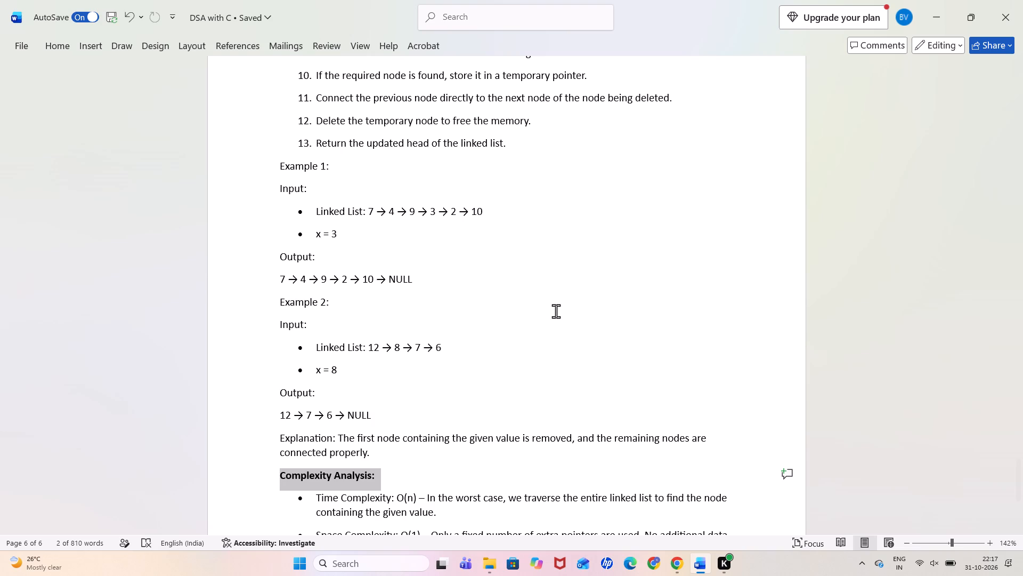
scroll(556, 311, "up", 4)
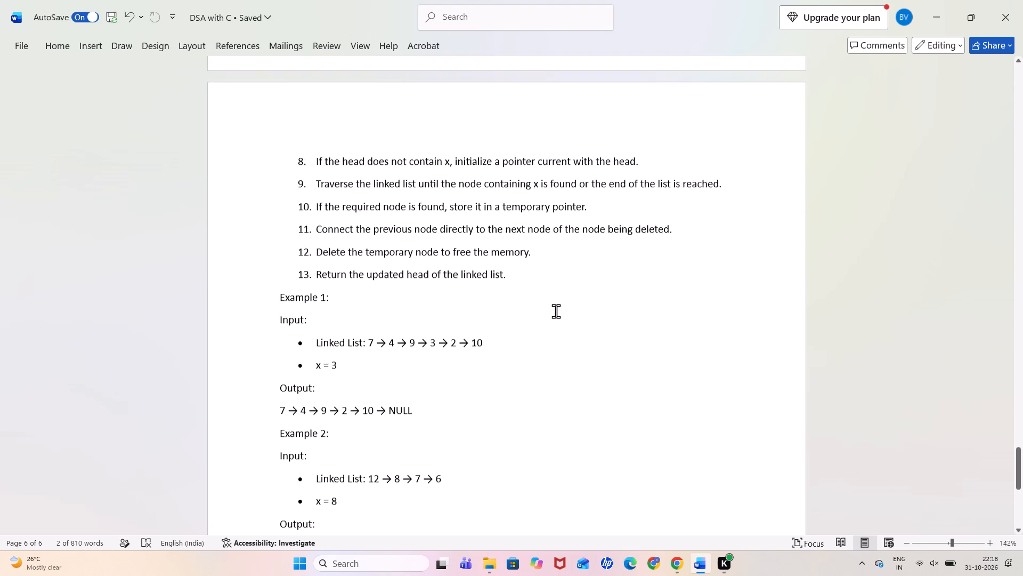
scroll(556, 311, "up", 6)
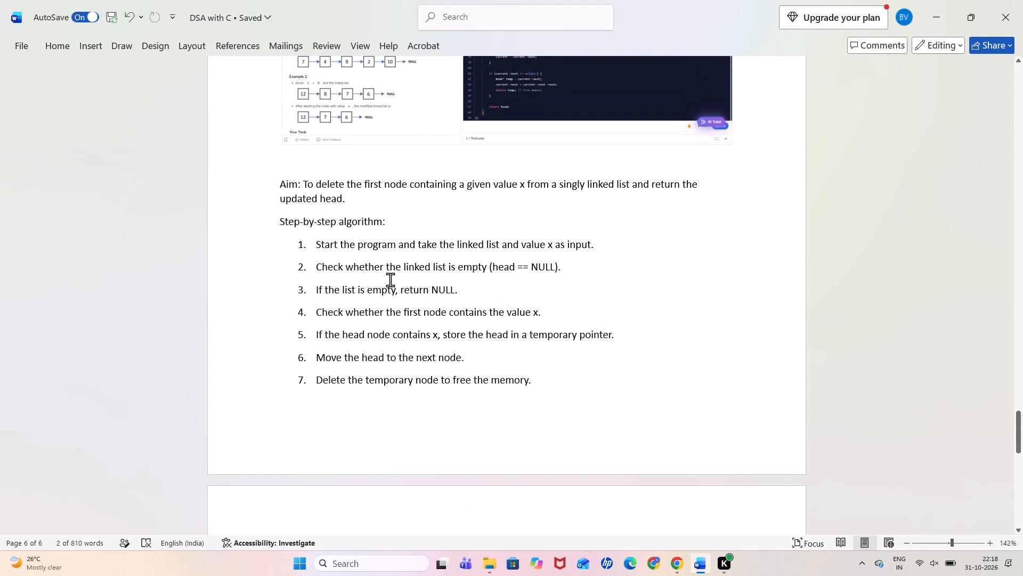
left_click_drag(391, 224, 275, 221)
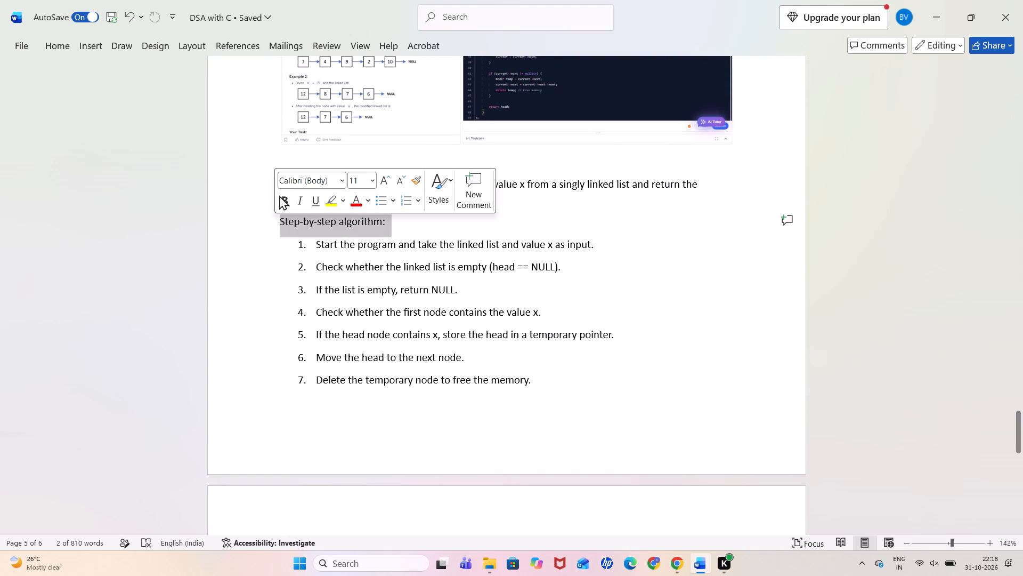
left_click(280, 202)
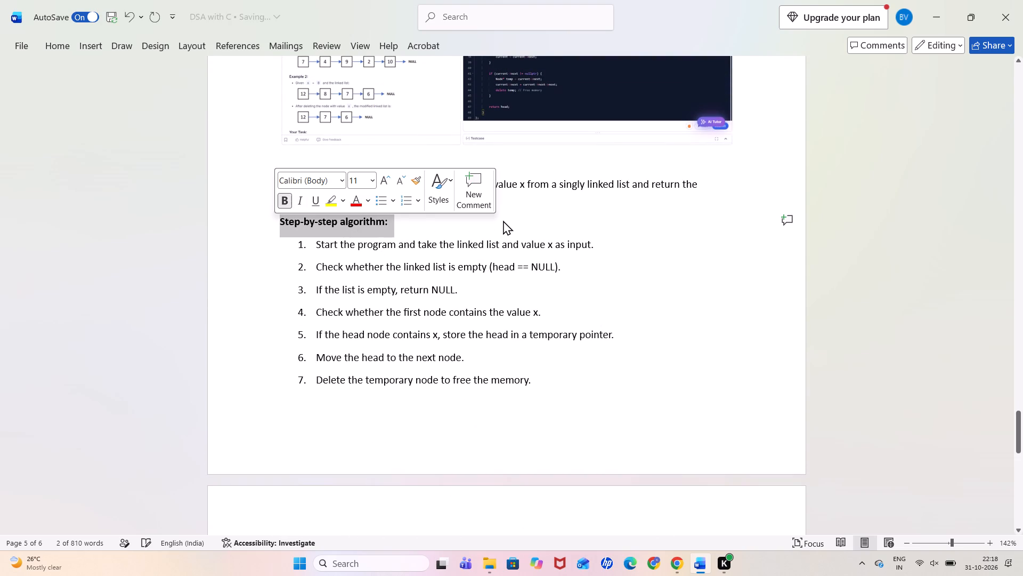
left_click(505, 220)
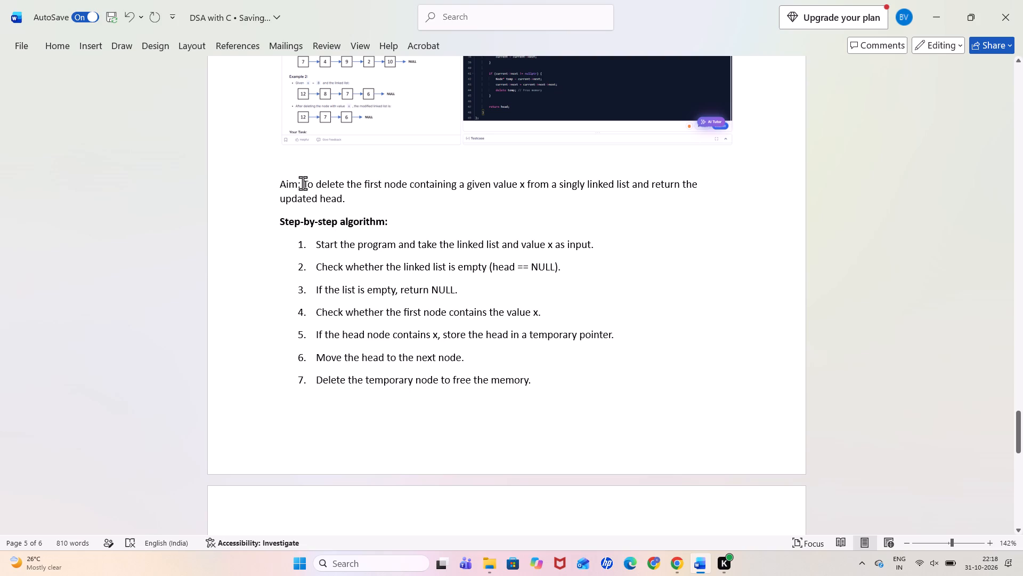
left_click_drag(303, 183, 273, 181)
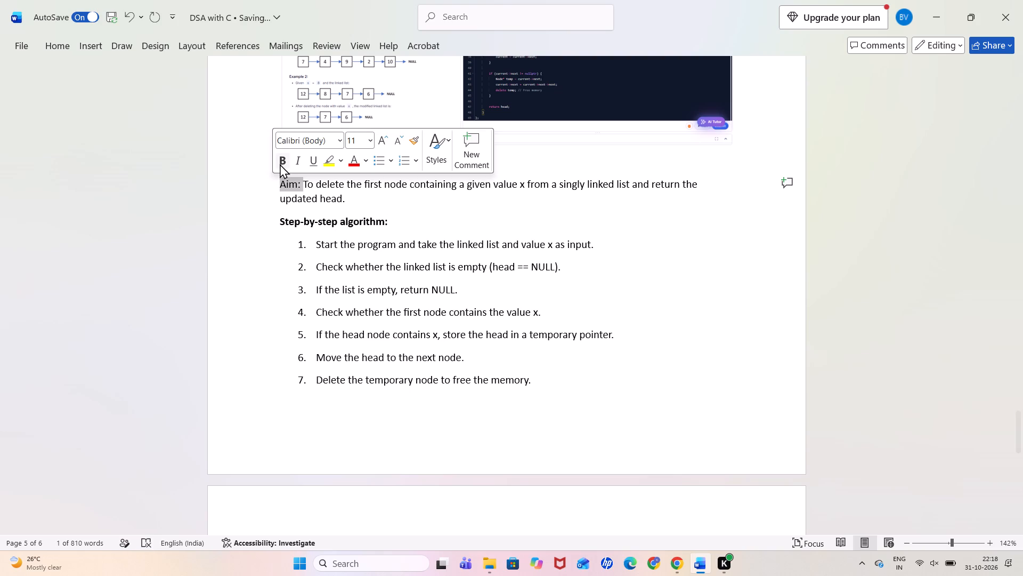
left_click(280, 163)
Review the formatting of the Q3 write-up through its end, and then of the Q2 write-up back to its Aim line.
scroll(453, 260, "down", 1)
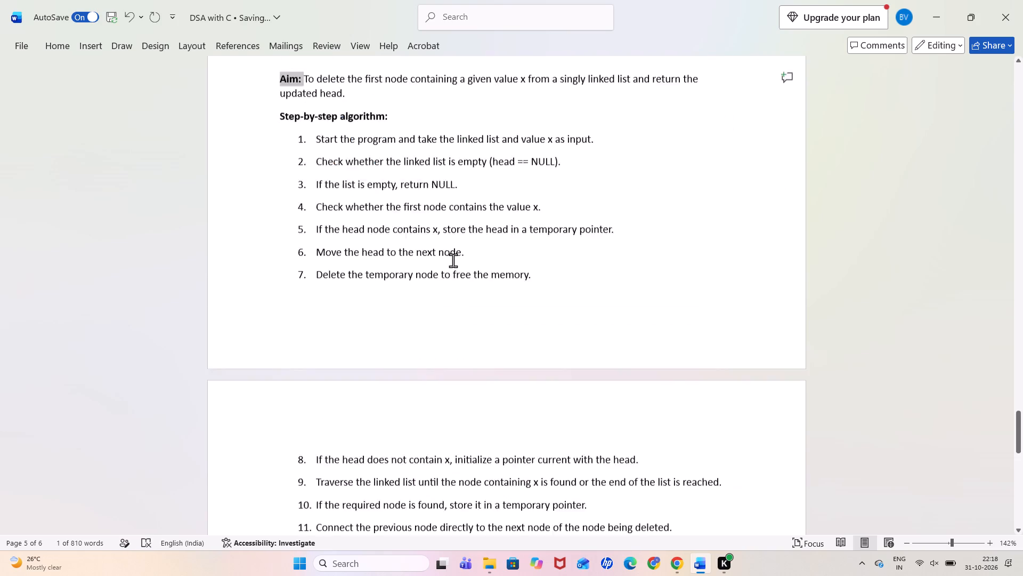
scroll(453, 260, "down", 6)
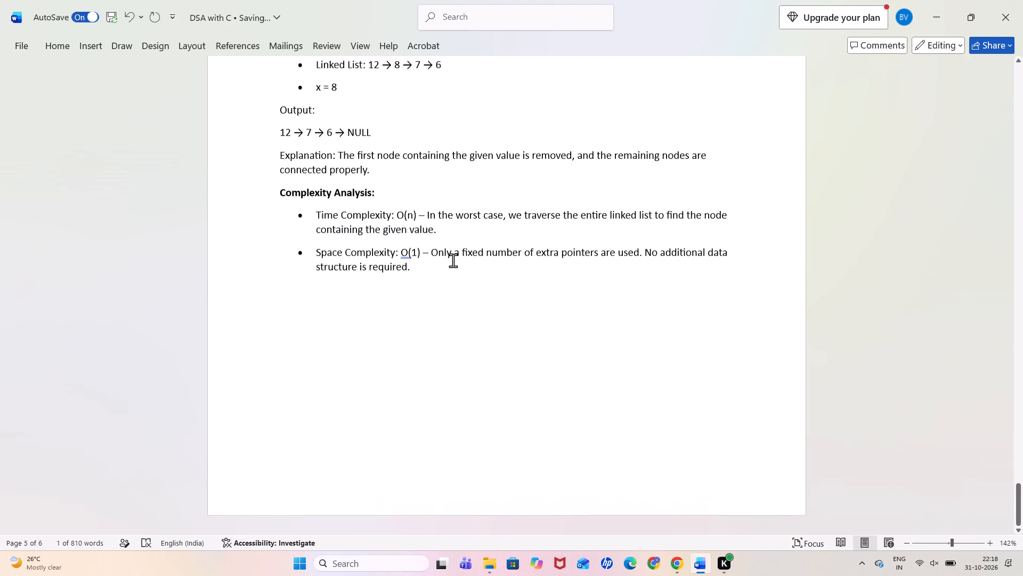
scroll(453, 260, "up", 9)
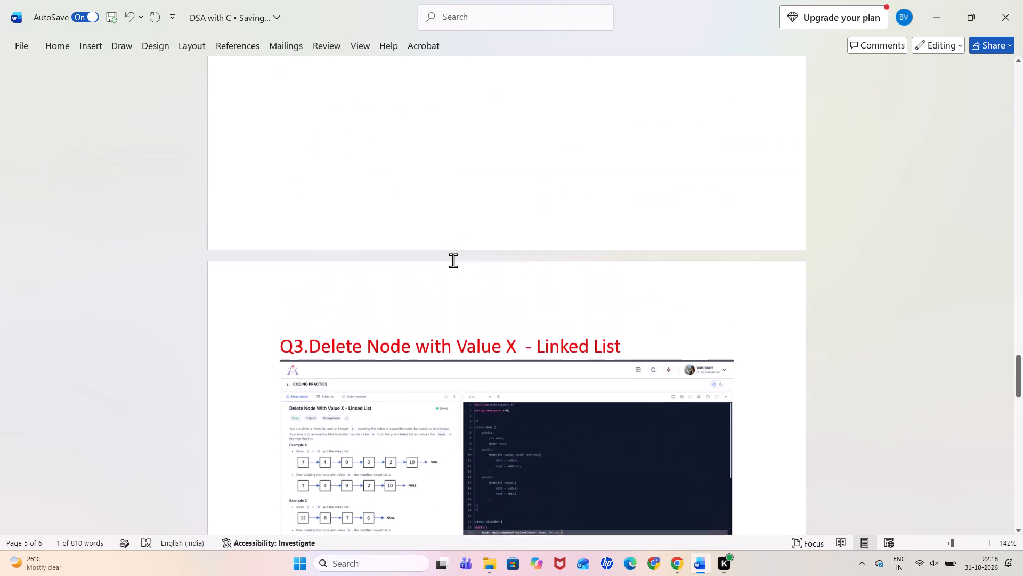
scroll(453, 260, "up", 1)
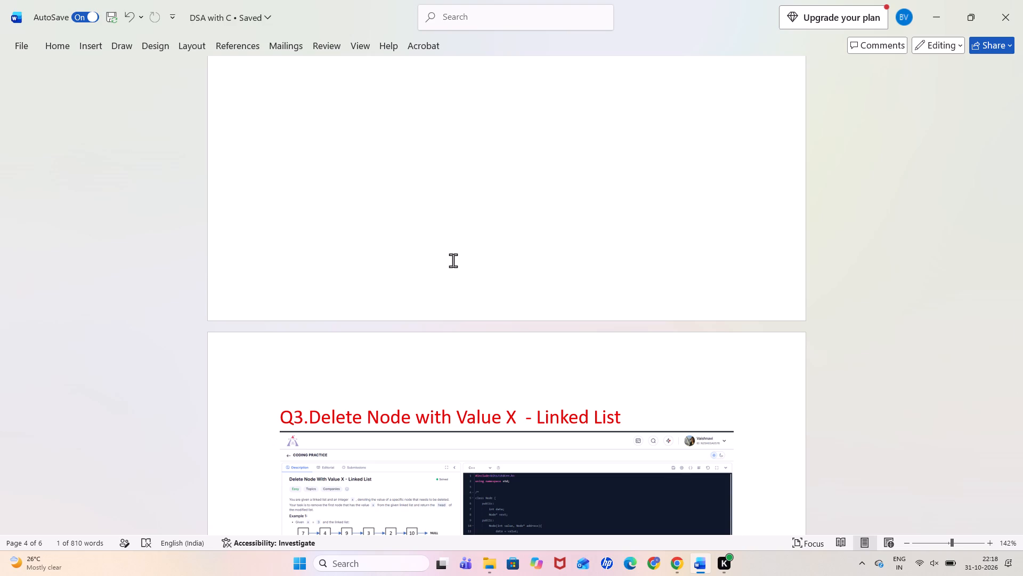
scroll(453, 260, "up", 8)
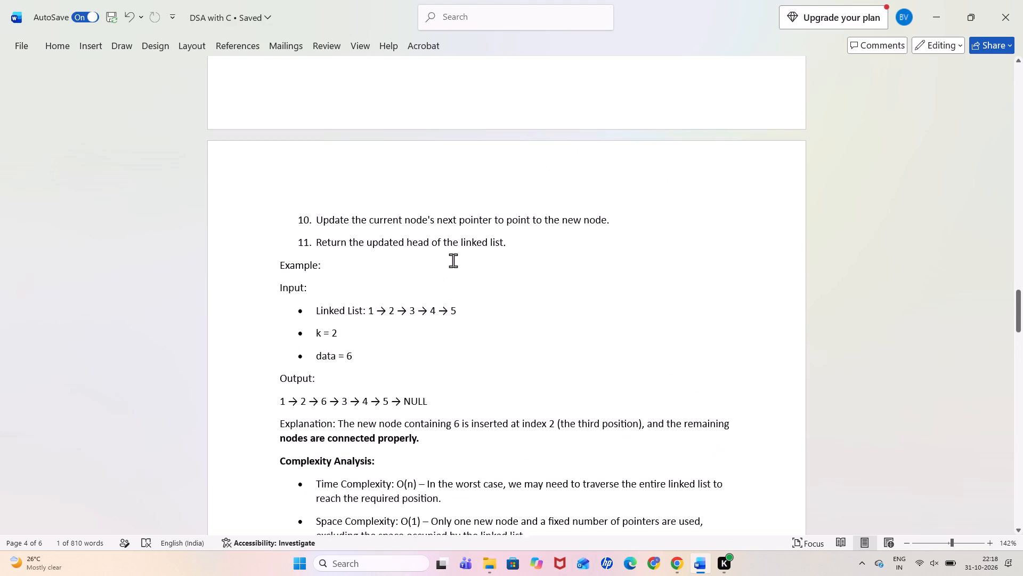
scroll(453, 260, "up", 5)
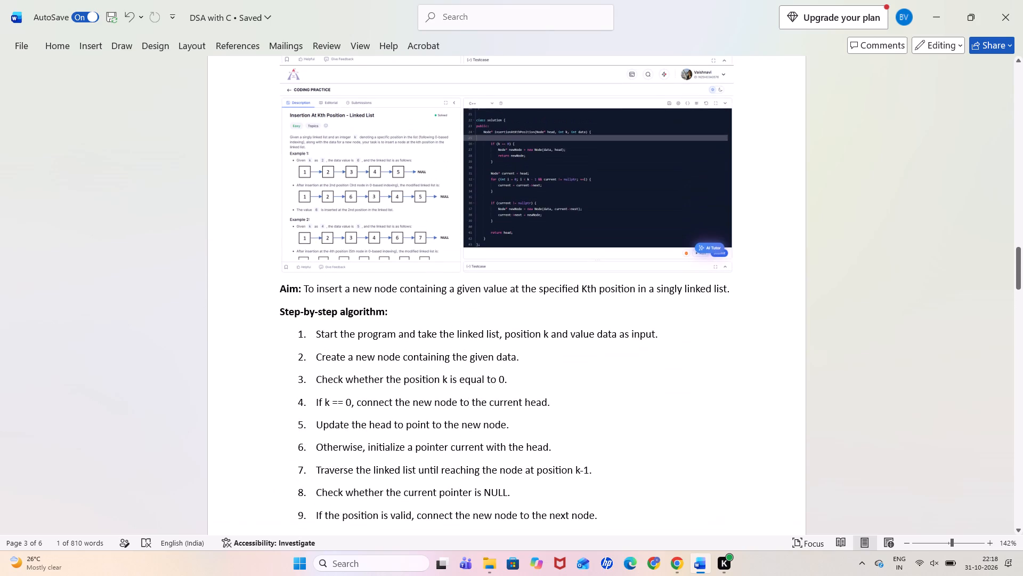
Insert a blank line between the "Step-by-step algorithm:" heading and the numbered list in the Q2 write-up.
scroll(453, 260, "down", 6)
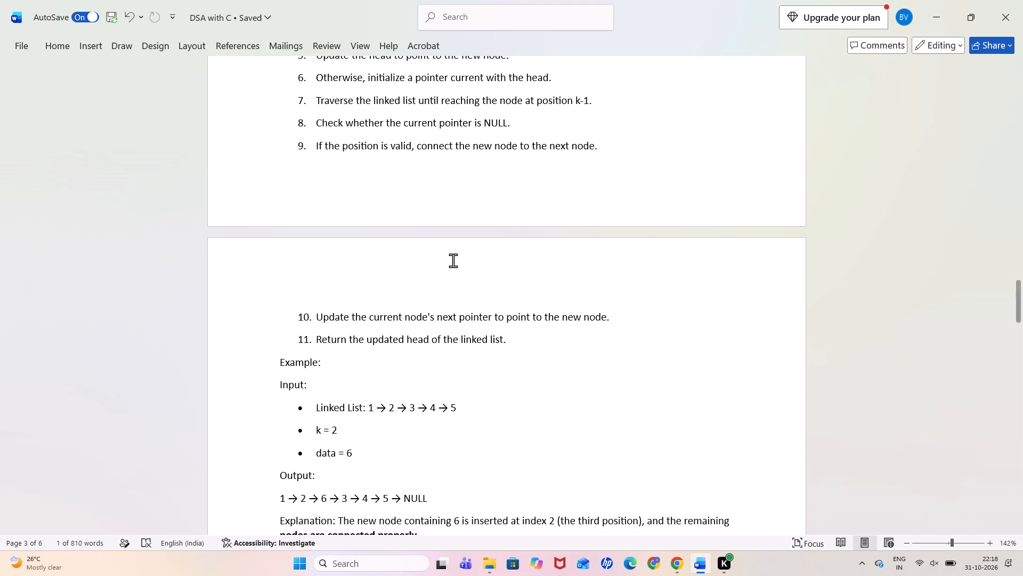
scroll(453, 260, "up", 7)
scroll(453, 260, "down", 4)
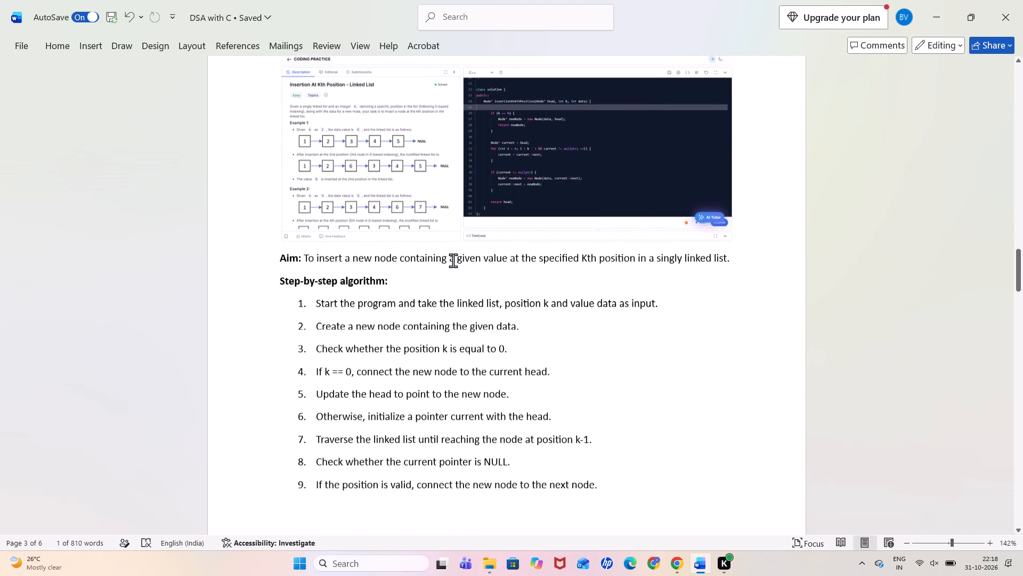
left_click(403, 256)
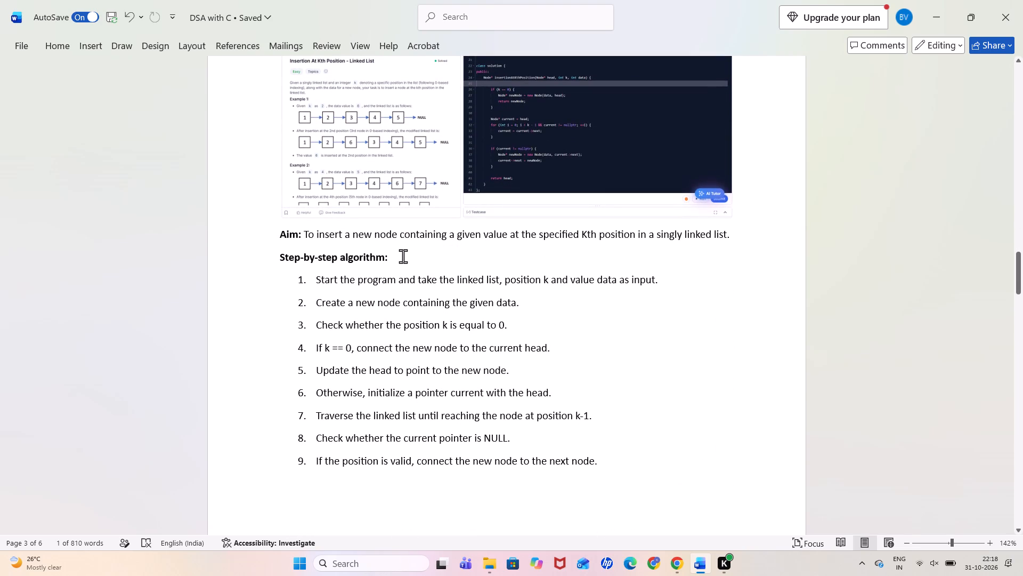
key("Return")
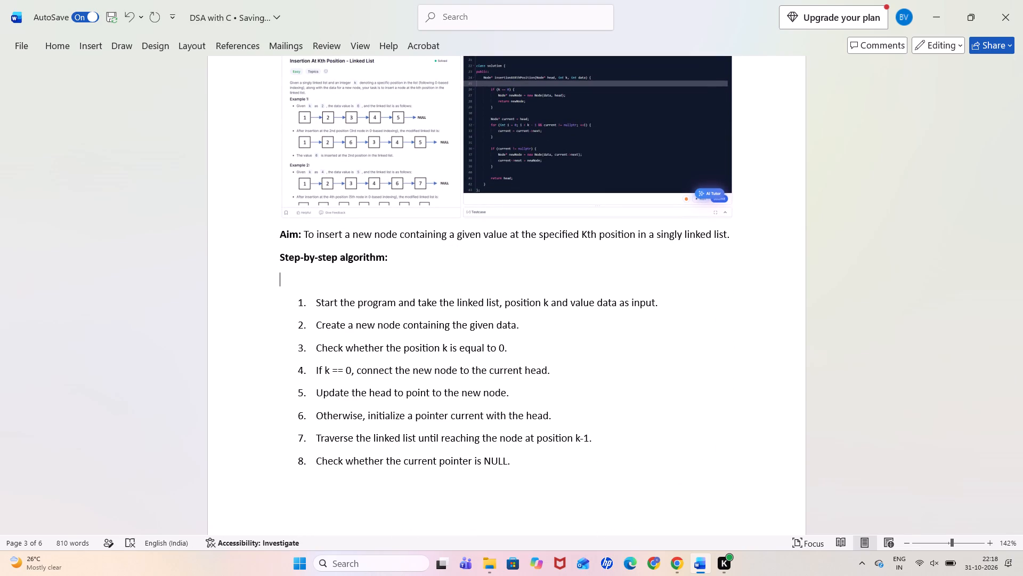
Check the layout of the Q2 section, from its Insertion At Kth Position screenshots through the complexity analysis.
scroll(403, 256, "down", 5)
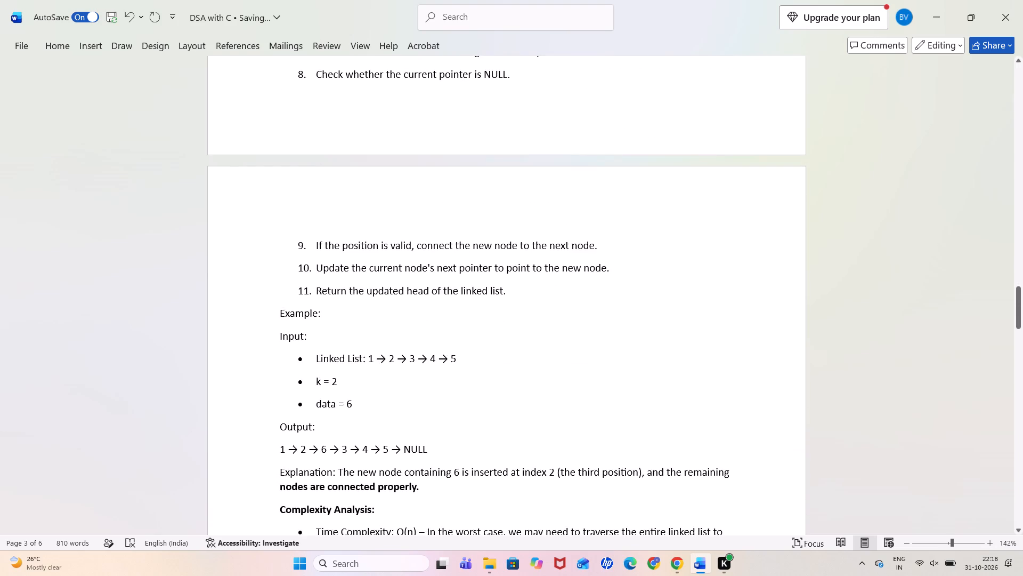
scroll(403, 256, "down", 3)
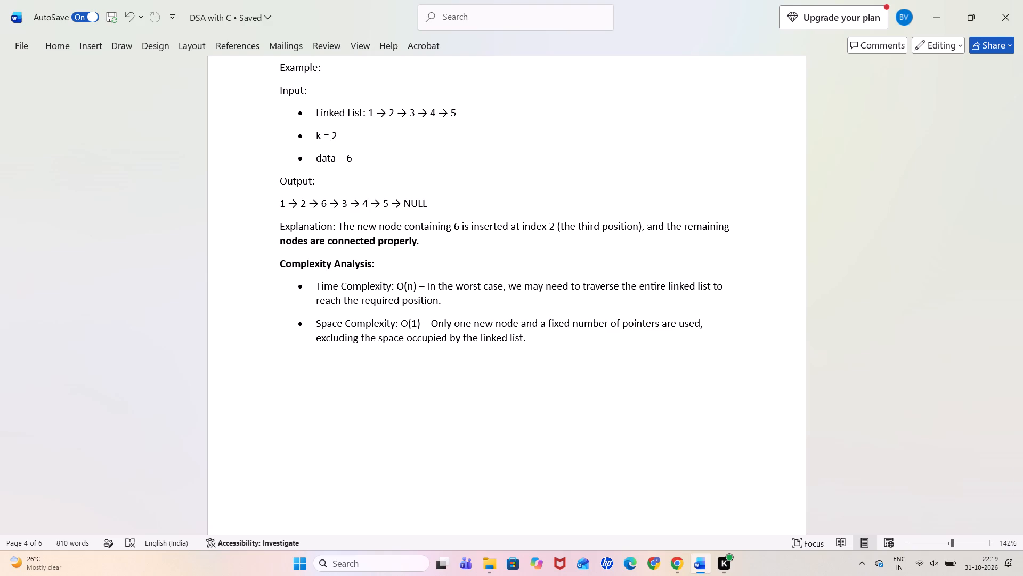
scroll(403, 256, "up", 4)
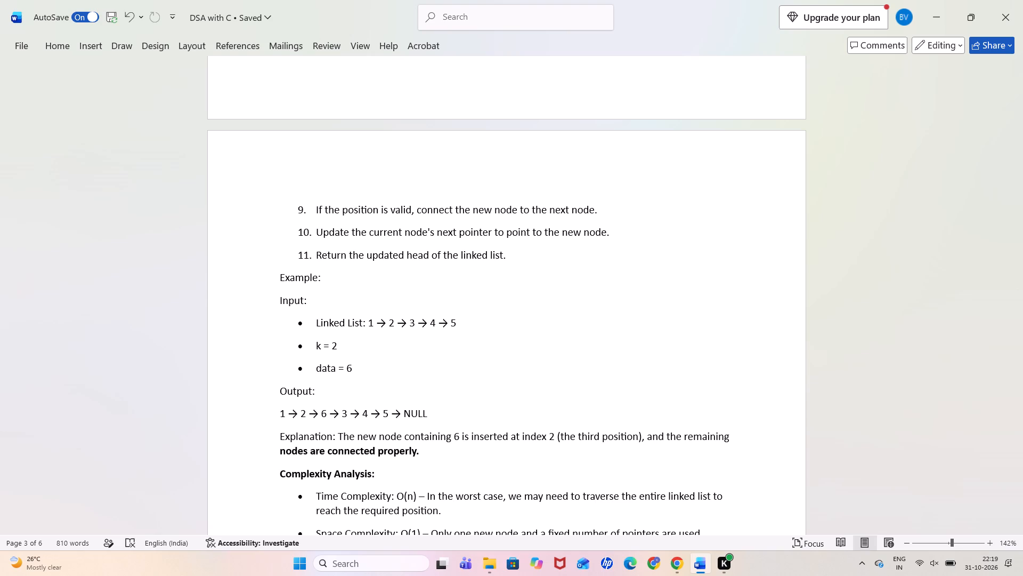
scroll(403, 256, "down", 3)
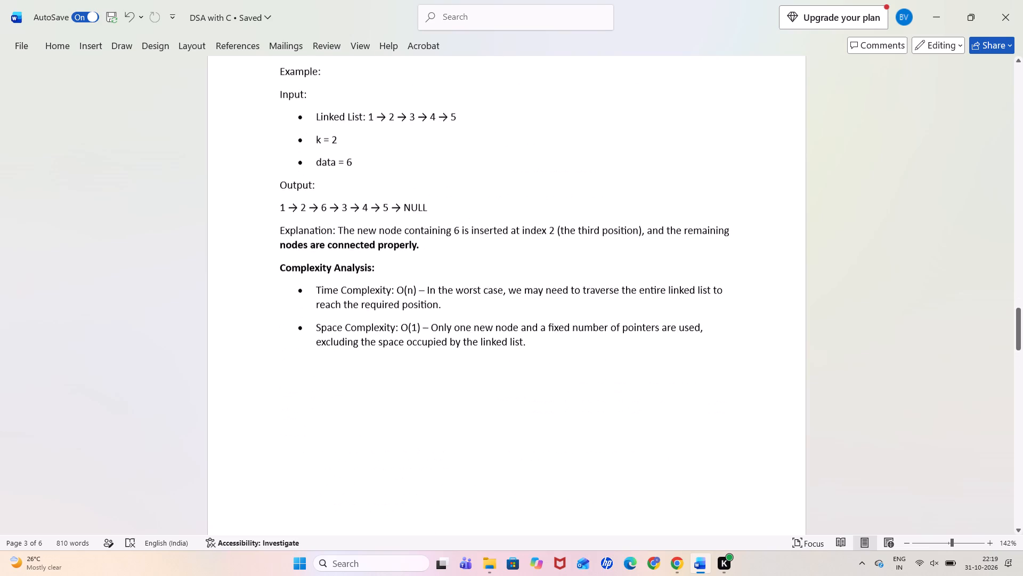
scroll(403, 256, "down", 1)
scroll(403, 256, "up", 12)
scroll(403, 256, "down", 2)
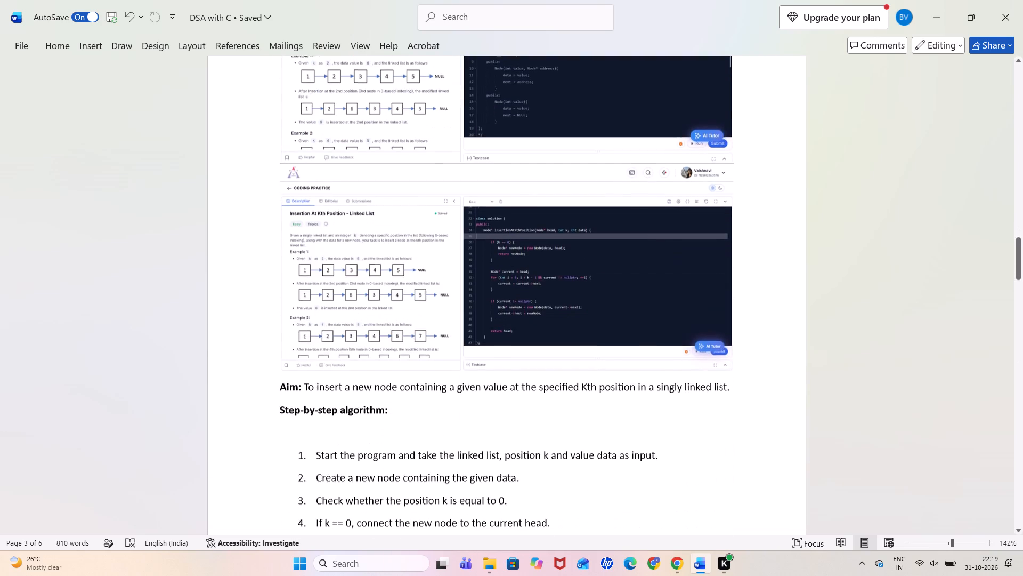
scroll(403, 256, "down", 4)
scroll(403, 256, "up", 4)
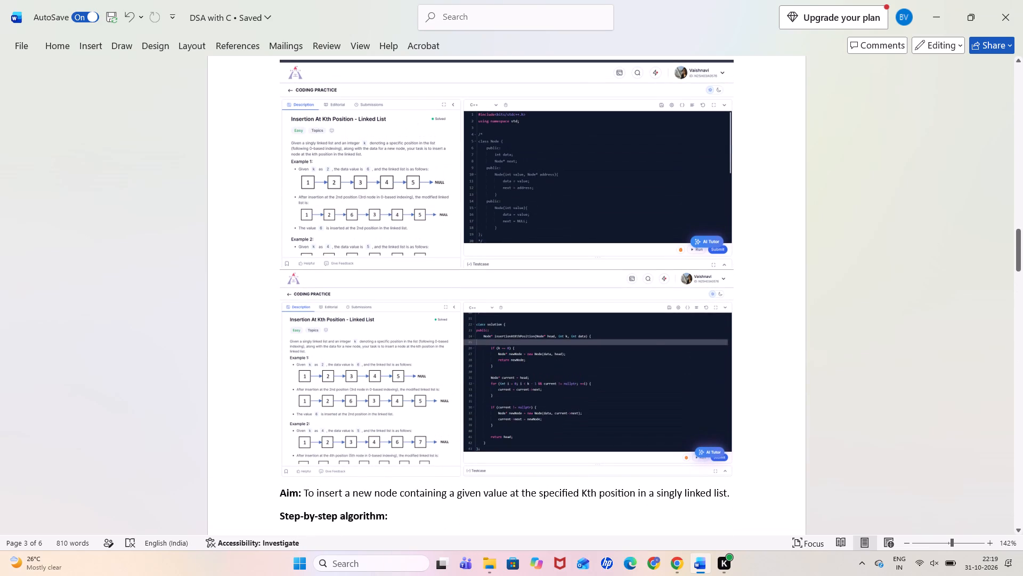
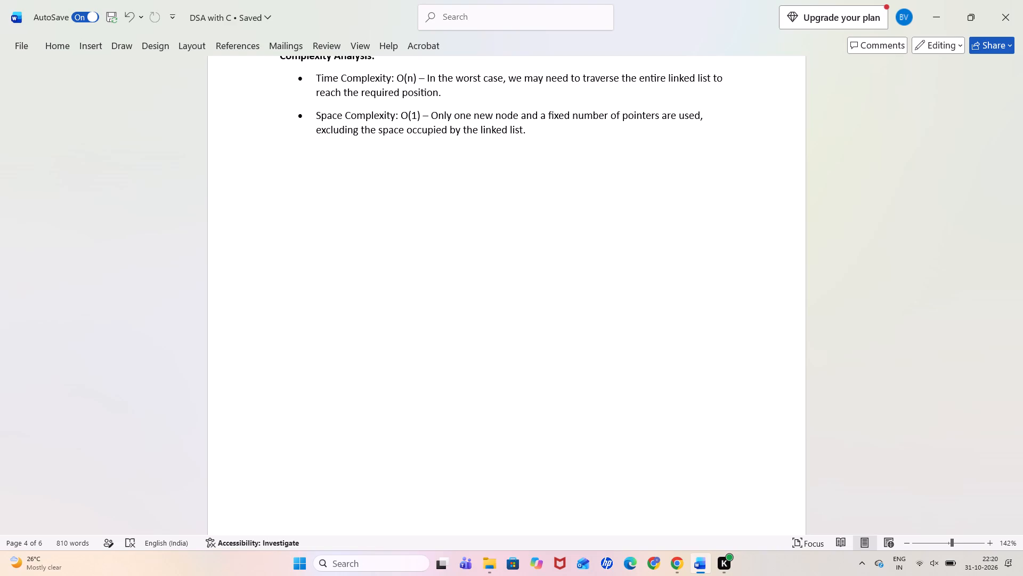
Review the whole report once more, from the Q2 and Q3 sections back up to the title and student details table.
scroll(403, 256, "up", 2)
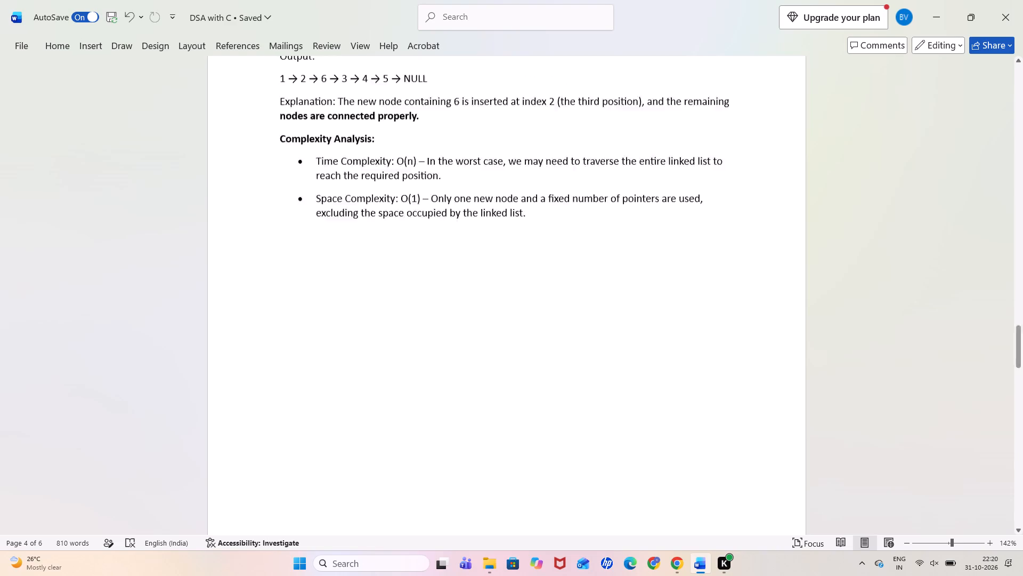
scroll(403, 256, "up", 10)
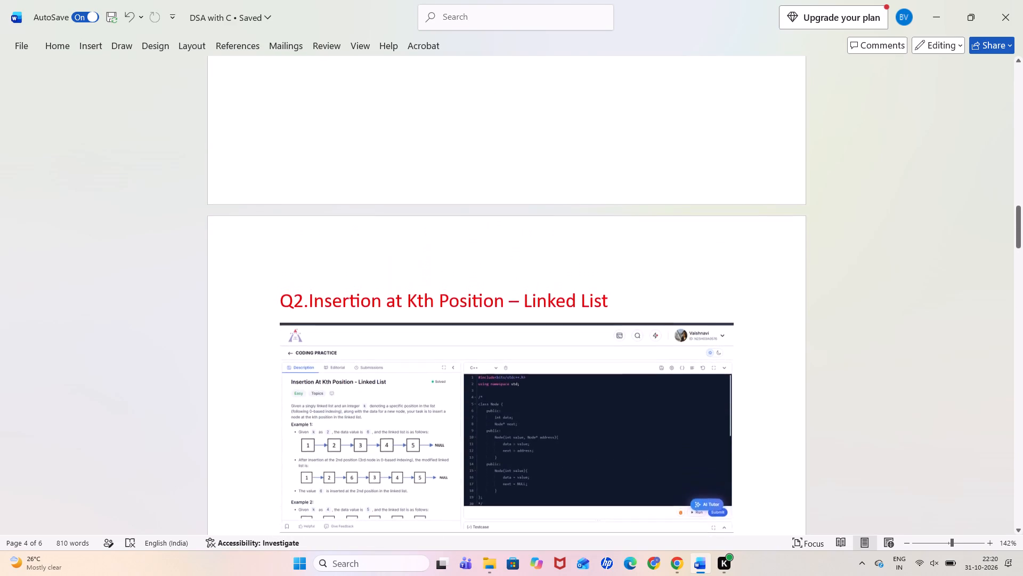
scroll(403, 256, "down", 9)
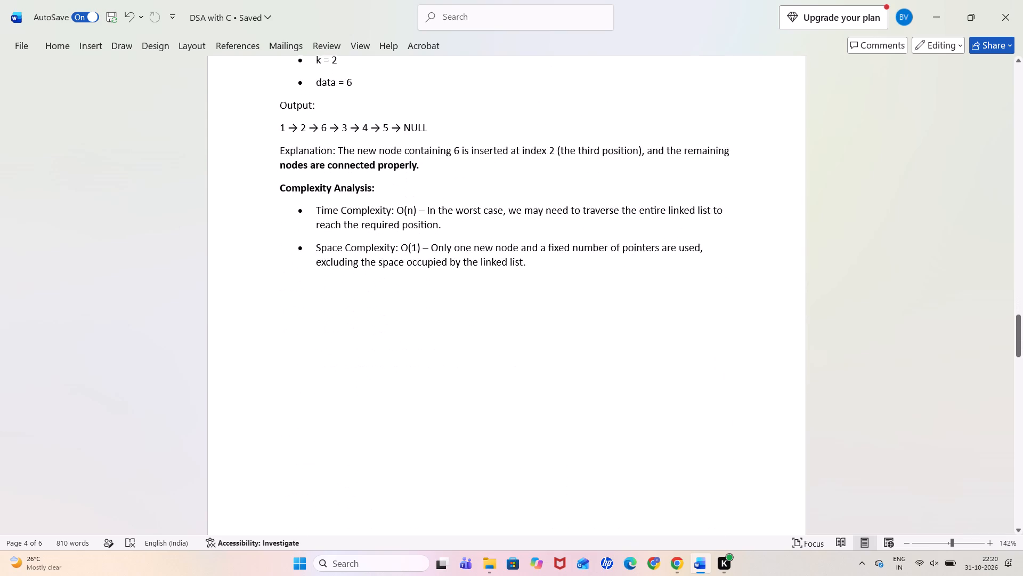
scroll(403, 256, "down", 3)
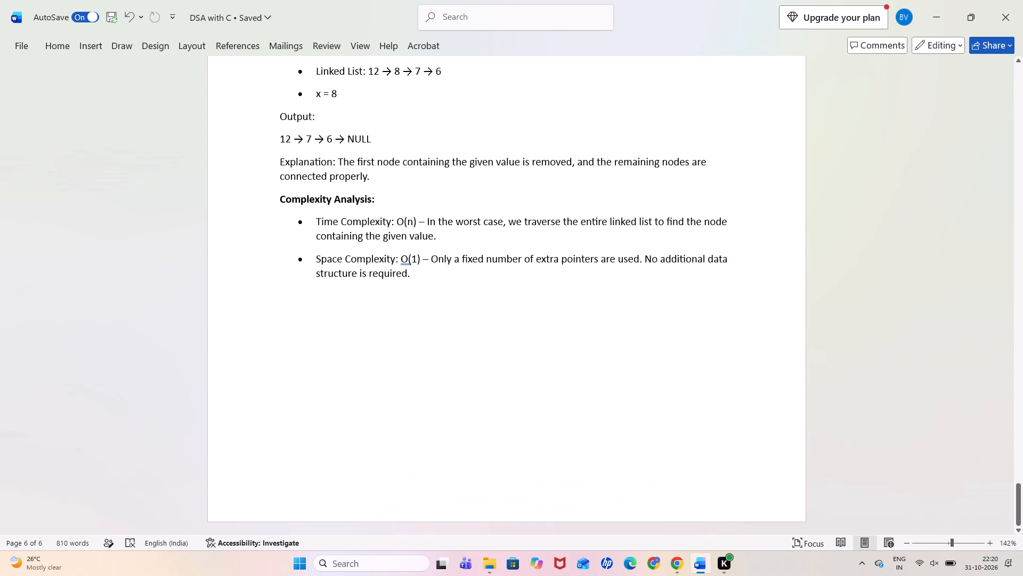
scroll(403, 256, "up", 8)
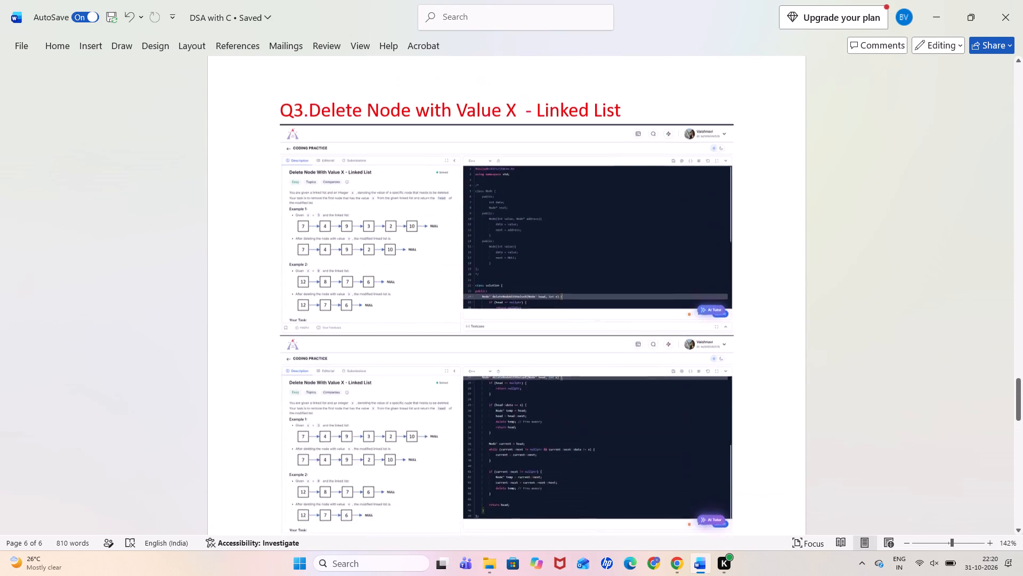
scroll(403, 256, "up", 14)
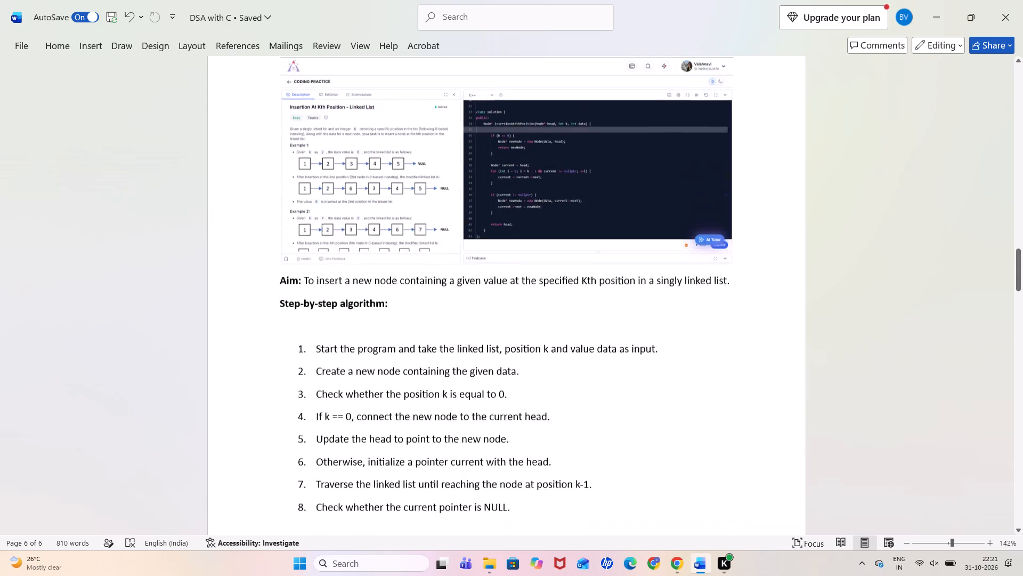
scroll(403, 256, "up", 8)
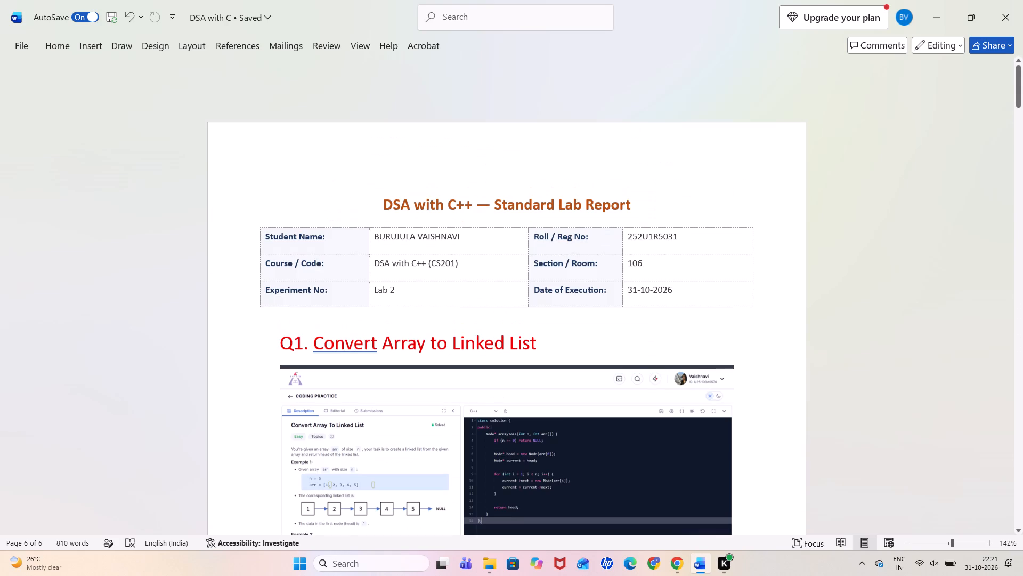
scroll(403, 256, "up", 1)
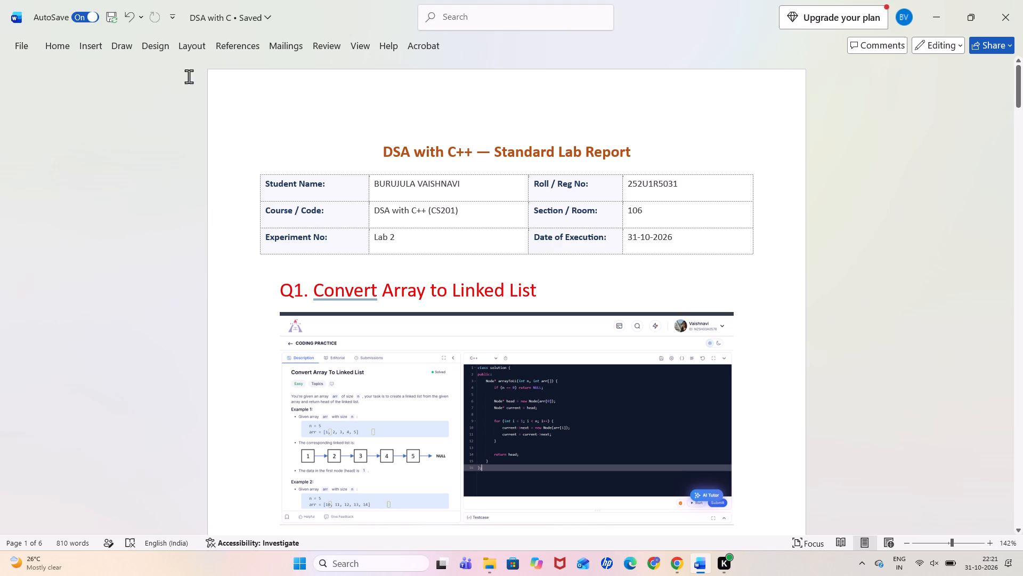
Set up a copy of the report in PDF format in the Adv DSA folder inside Documents > YEAR-2.
left_click(28, 46)
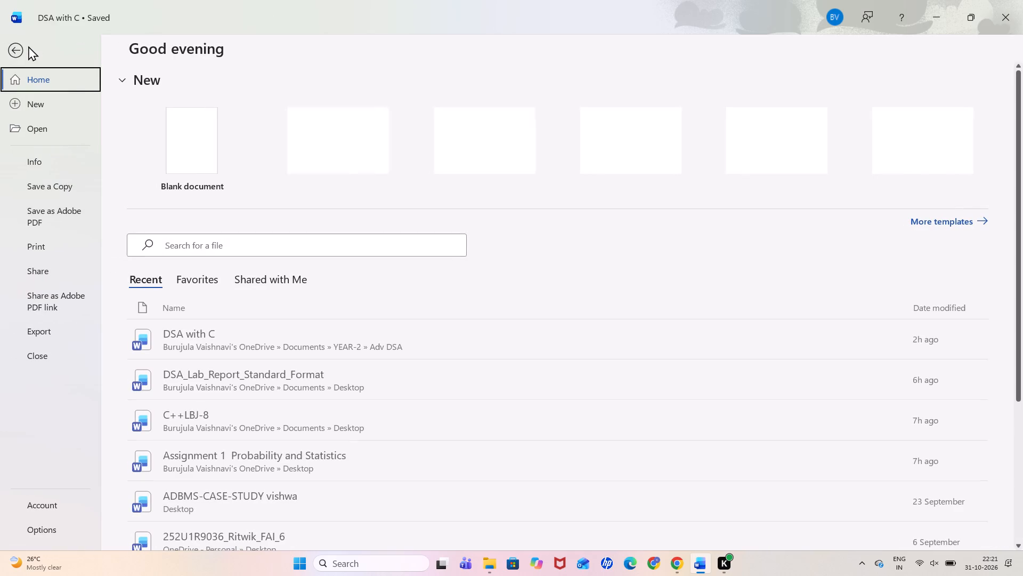
left_click(59, 190)
double_click(157, 300)
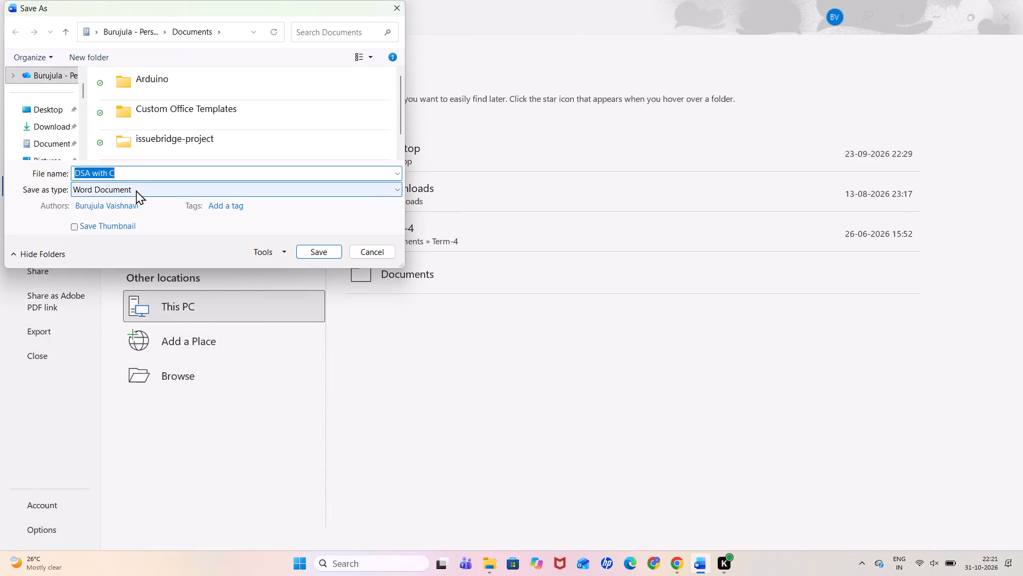
left_click(135, 190)
left_click(82, 267)
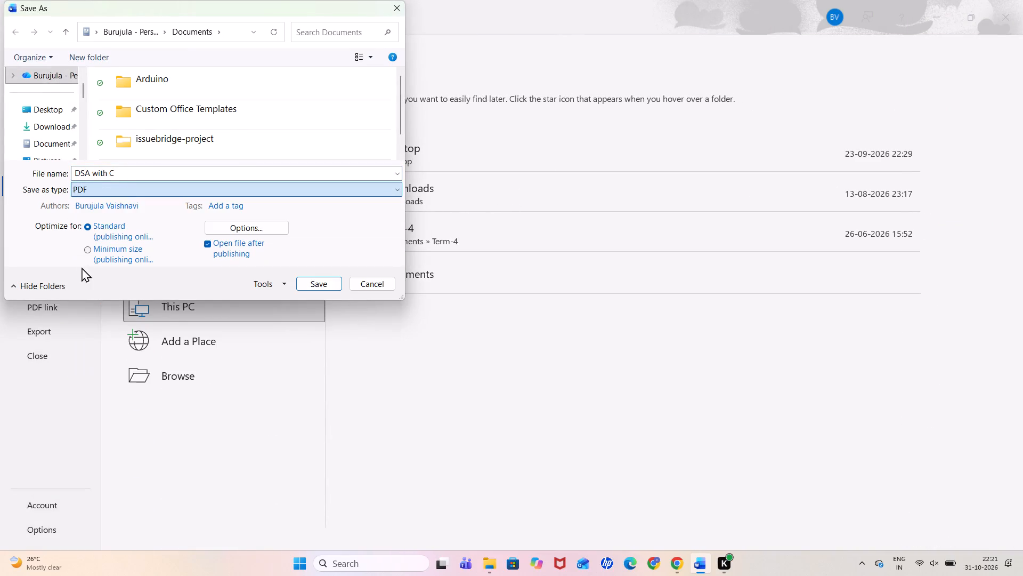
scroll(127, 149, "down", 1)
scroll(127, 149, "up", 1)
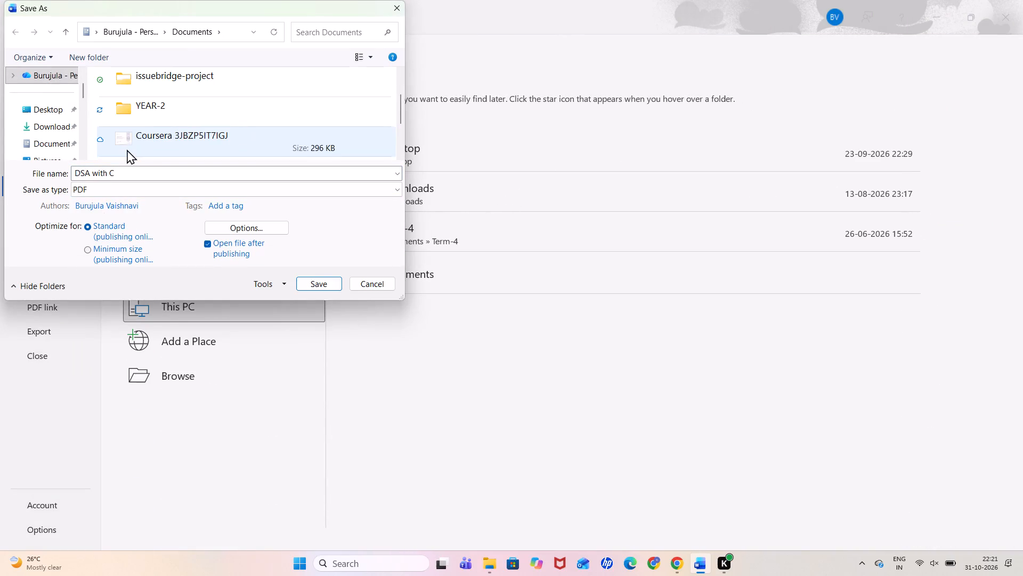
scroll(127, 149, "up", 1)
double_click(142, 107)
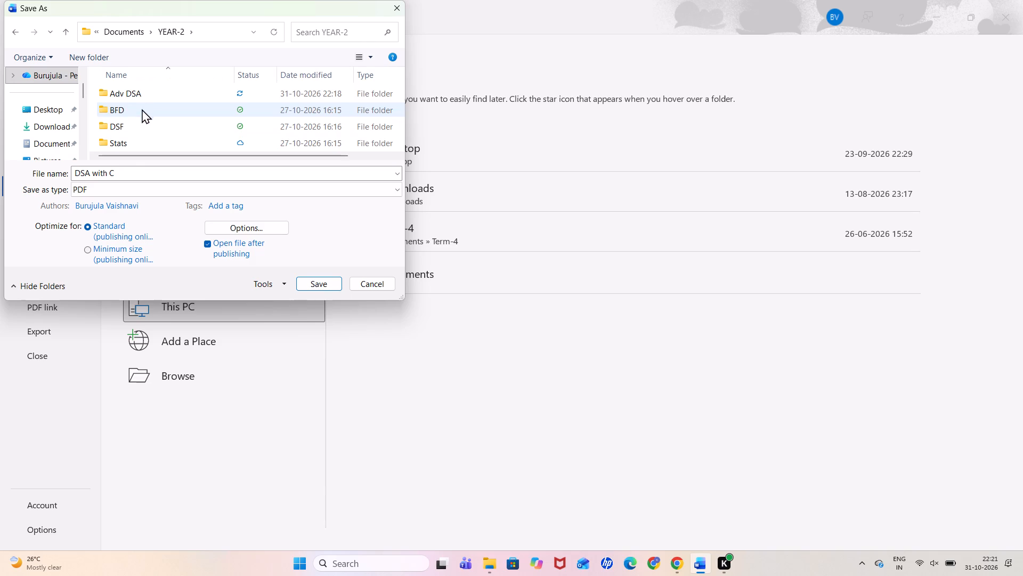
double_click(126, 93)
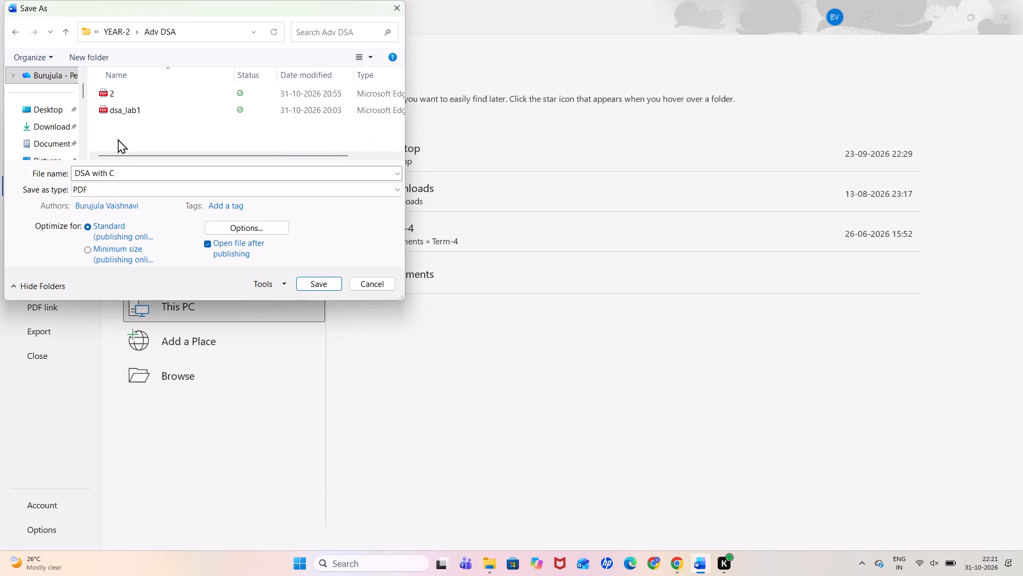
Name the PDF copy dsa_lab2 and save it.
left_click(120, 172)
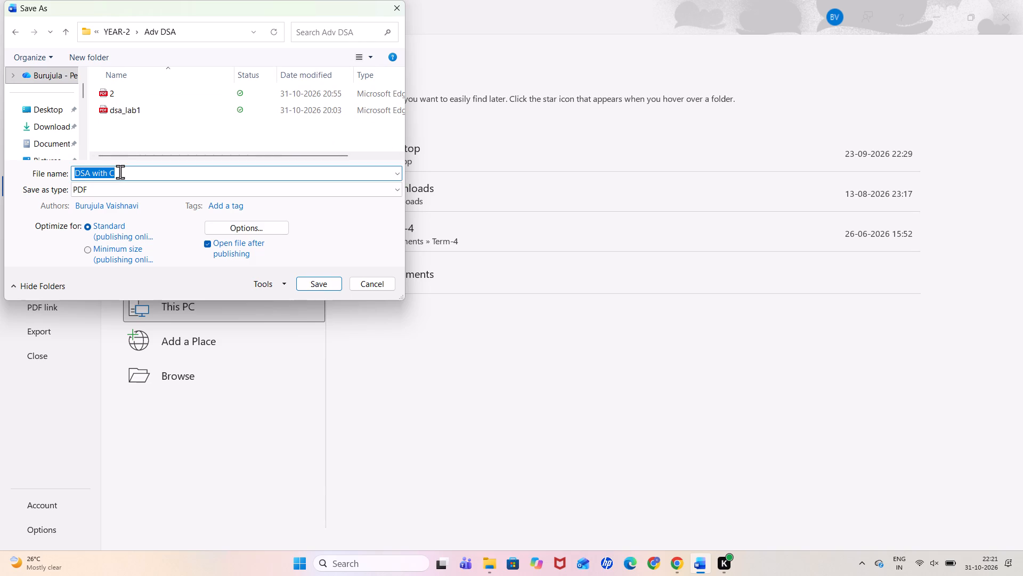
key("BackSpace")
type("dsa")
key("shift+underscore")
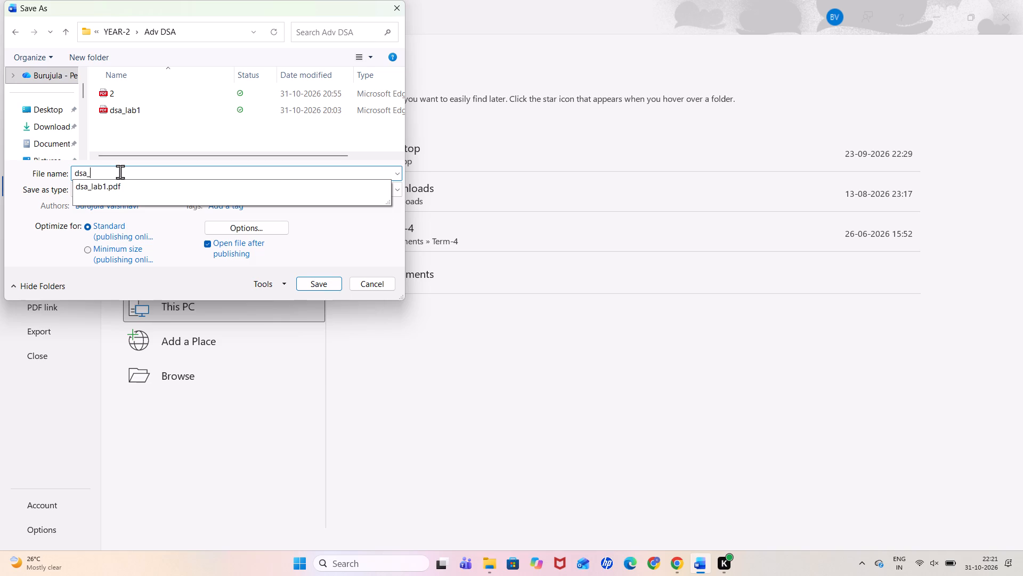
left_click(130, 187)
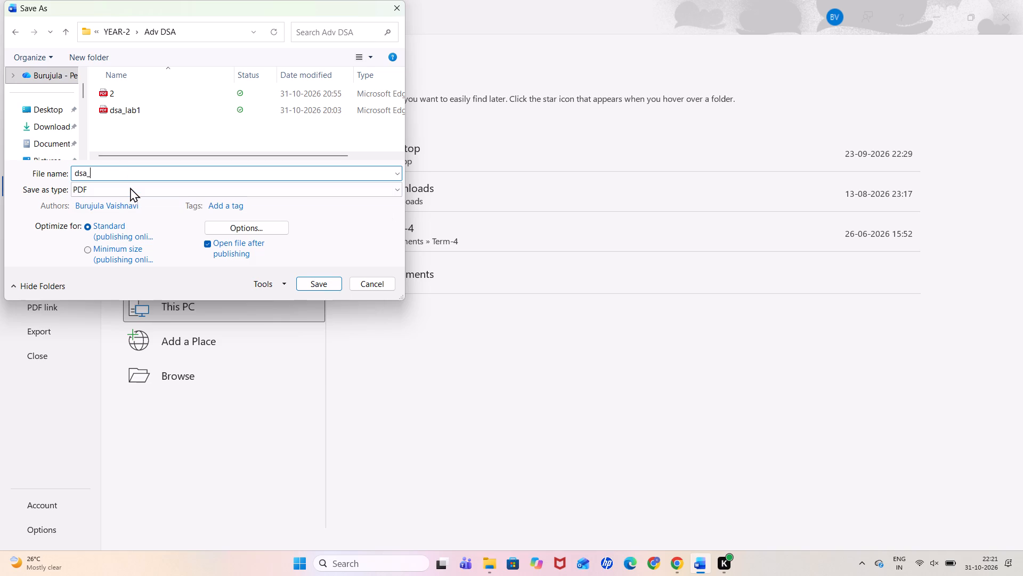
key("Right")
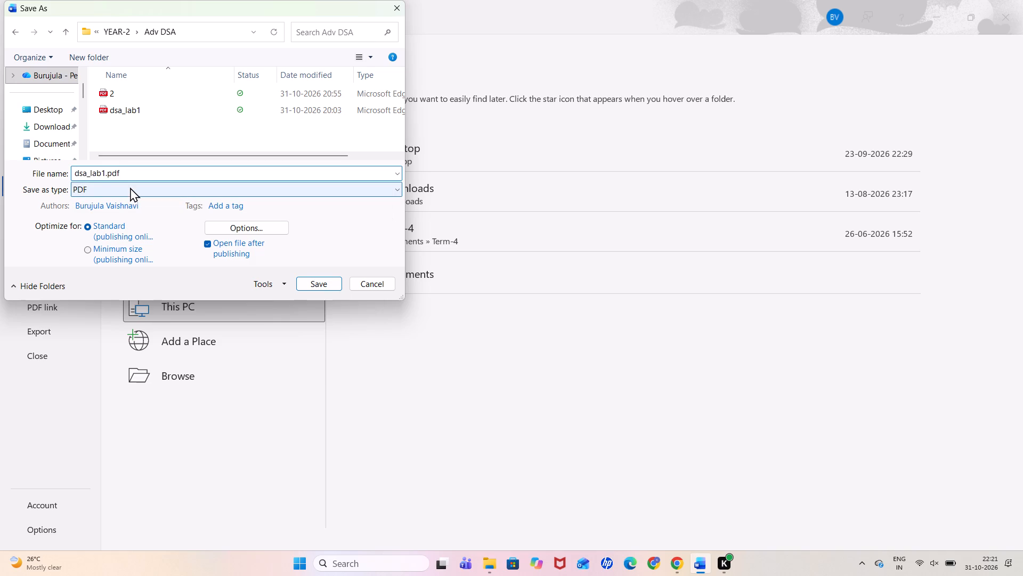
key("BackSpace")
key("BackSpace")
key("BackSpace")
key("BackSpace")
key("BackSpace")
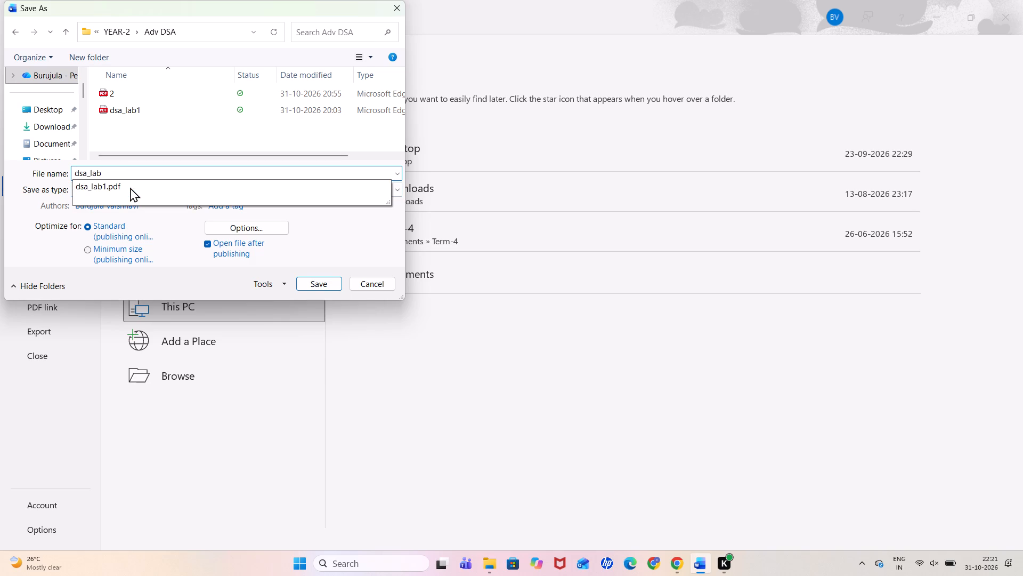
key("2")
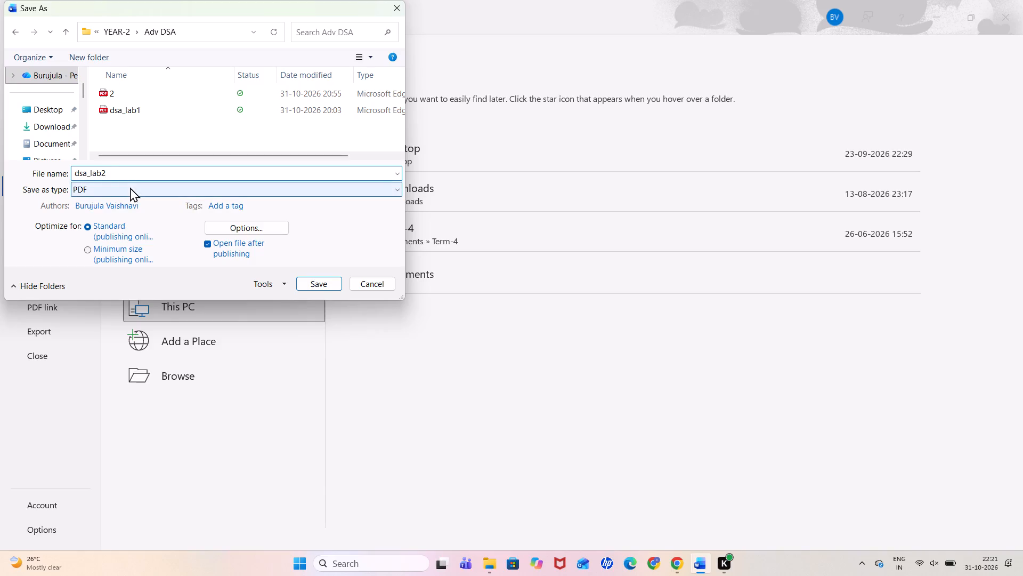
key("Return")
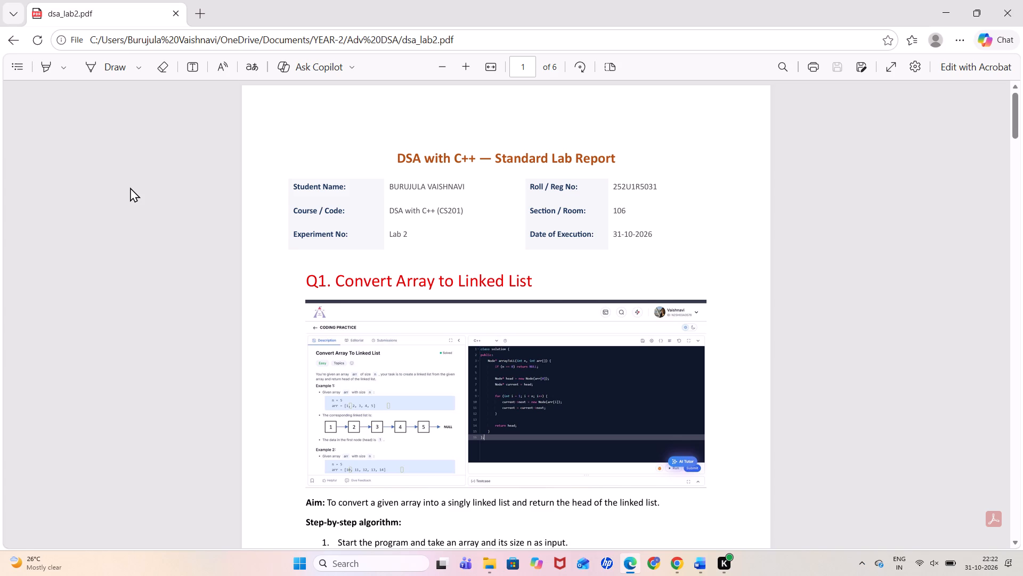
Look through the pages of the exported dsa_lab2 PDF to check its layout, and close it.
scroll(346, 292, "down", 11)
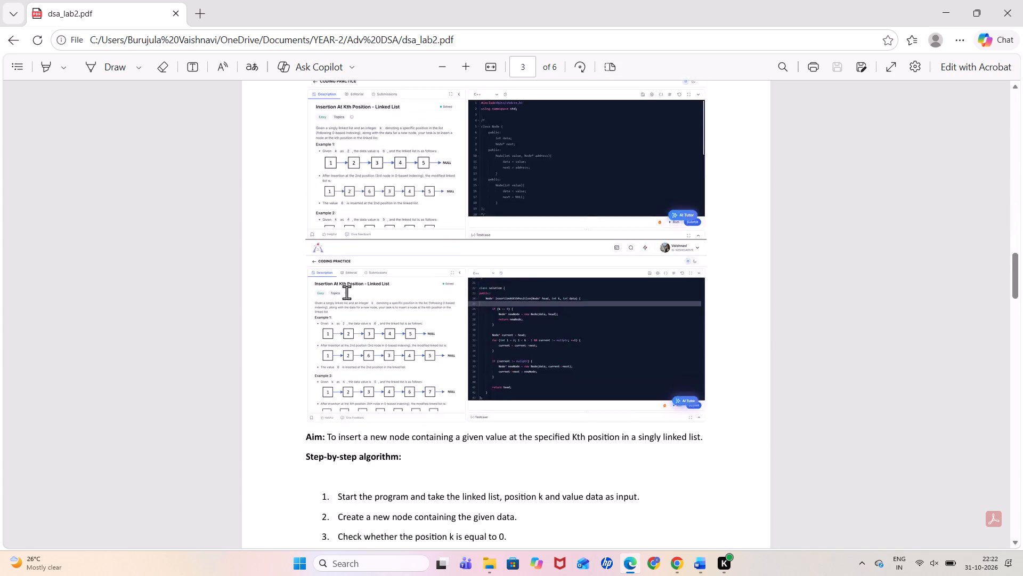
scroll(346, 292, "down", 15)
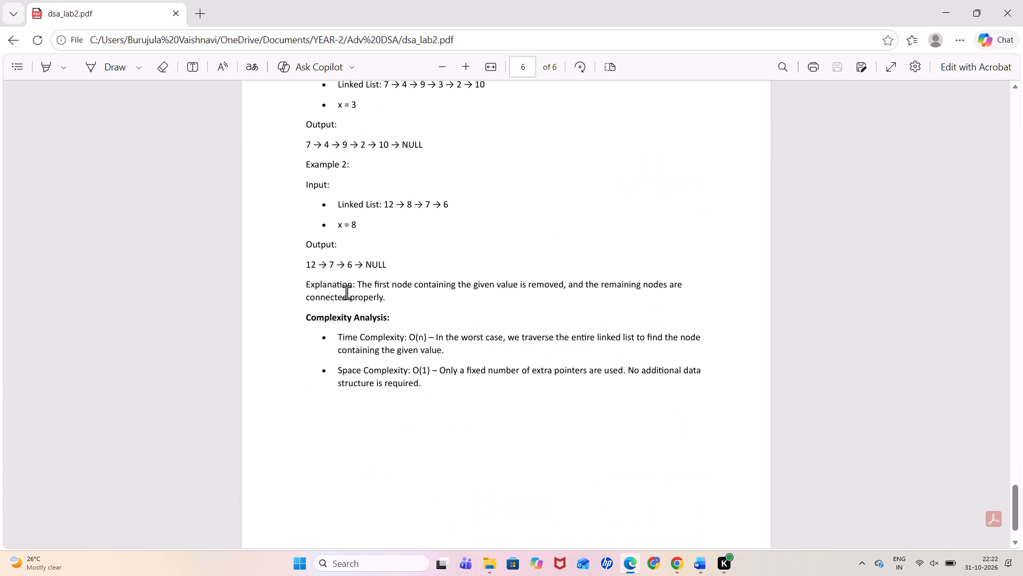
scroll(346, 292, "up", 17)
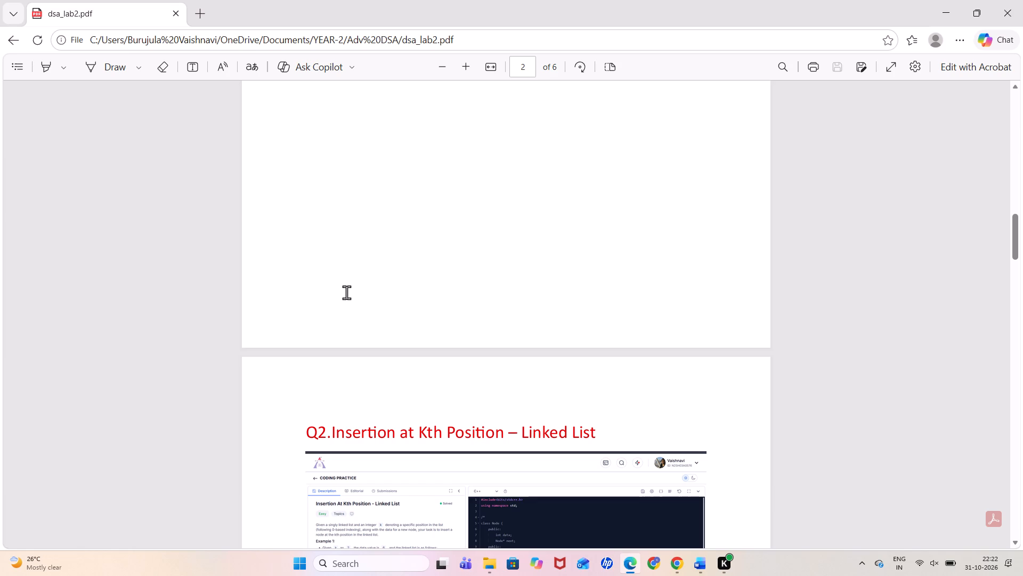
scroll(488, 380, "up", 6)
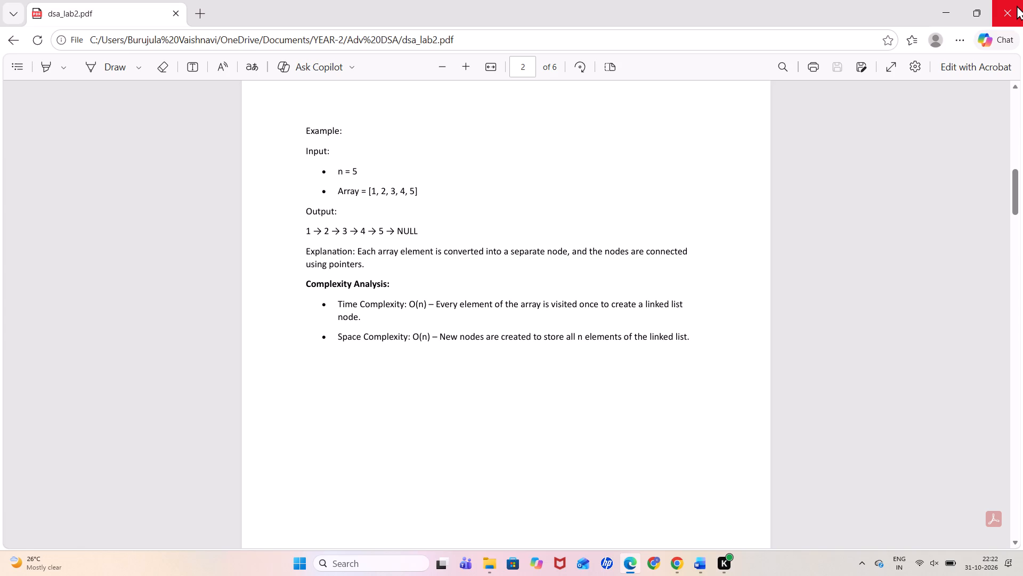
left_click(1017, 5)
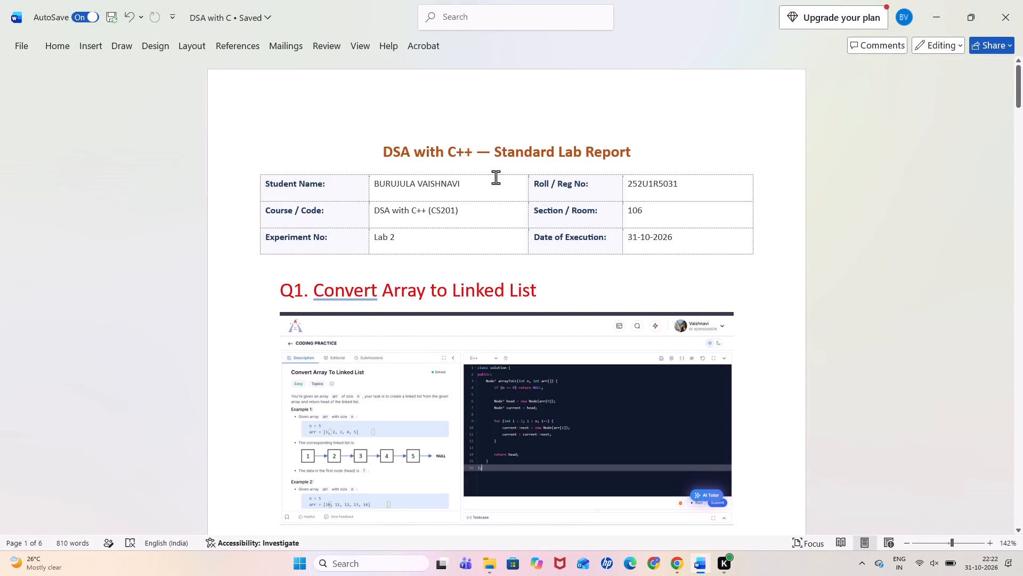
Close the DSA with C report document.
left_click(1002, 21)
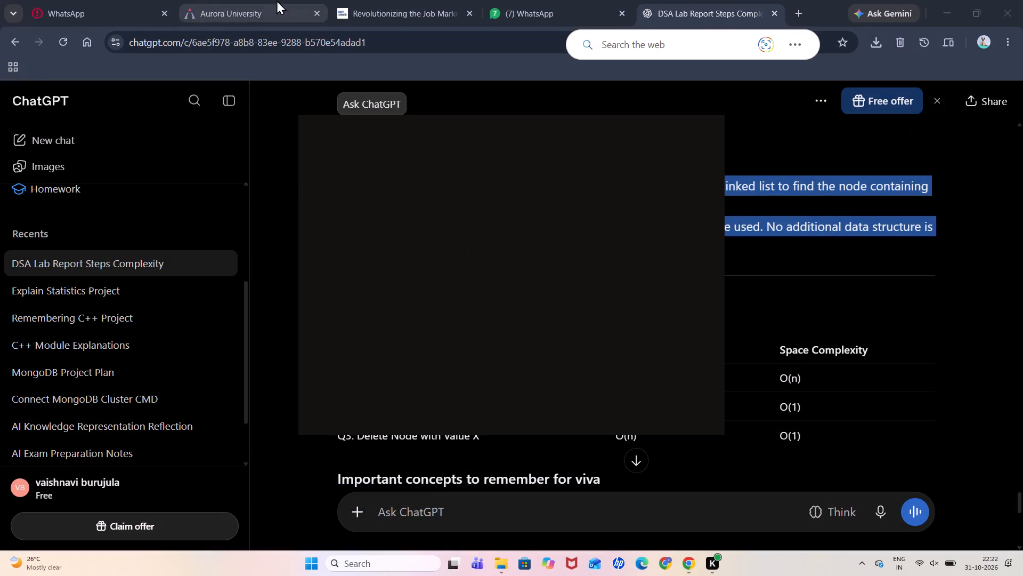
Switch to the Aurora University portal in Chrome and go back from the Foundations of Data Science attendance details.
left_click(249, 4)
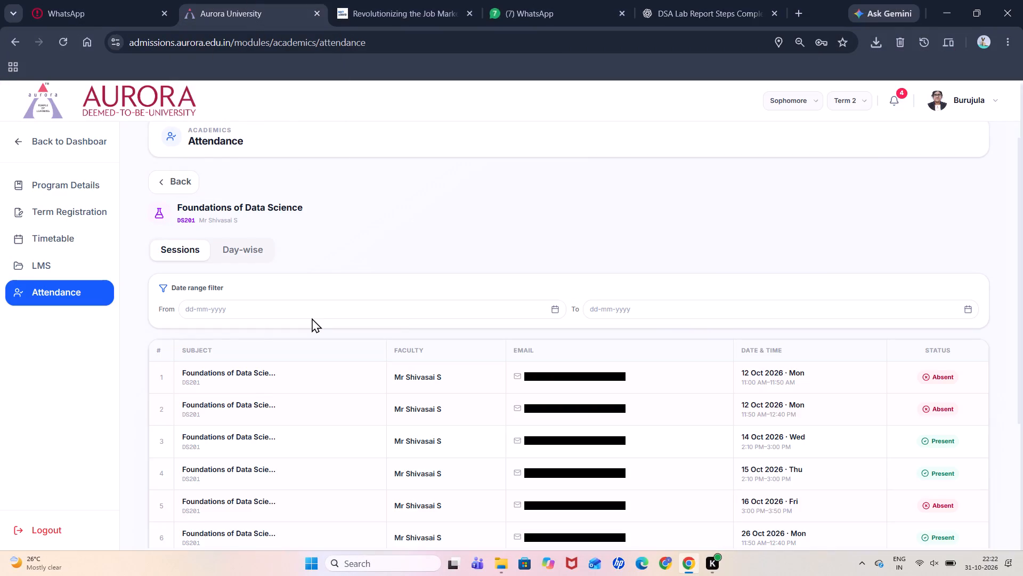
left_click(163, 178)
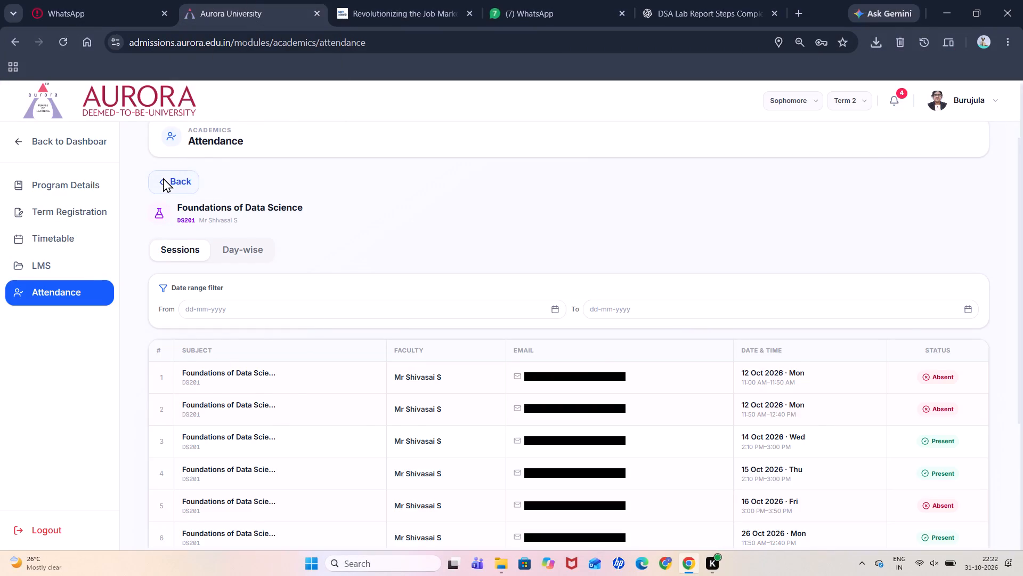
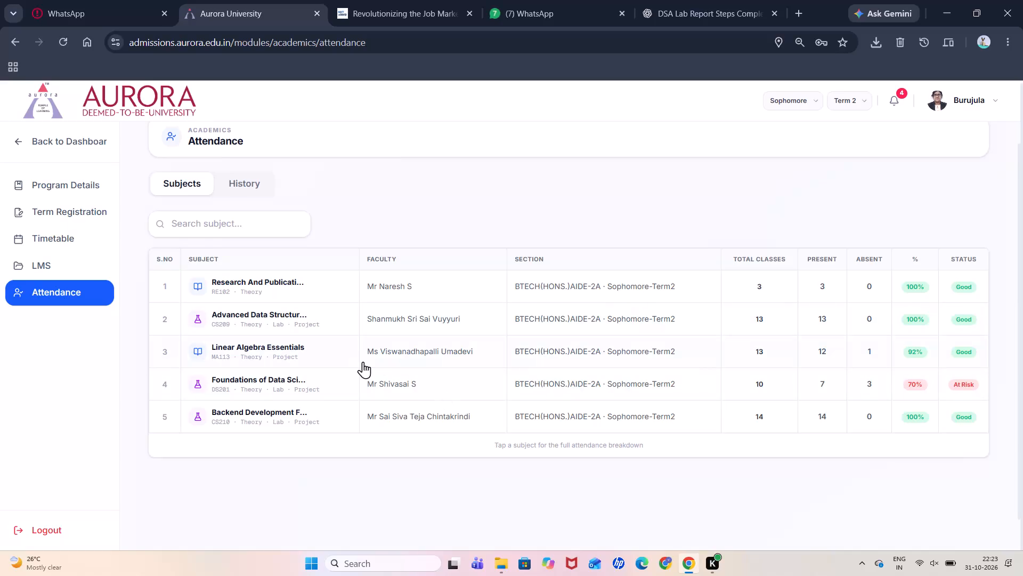
Review the subject-wise attendance table and go back to the portal dashboard.
scroll(213, 299, "up", 2)
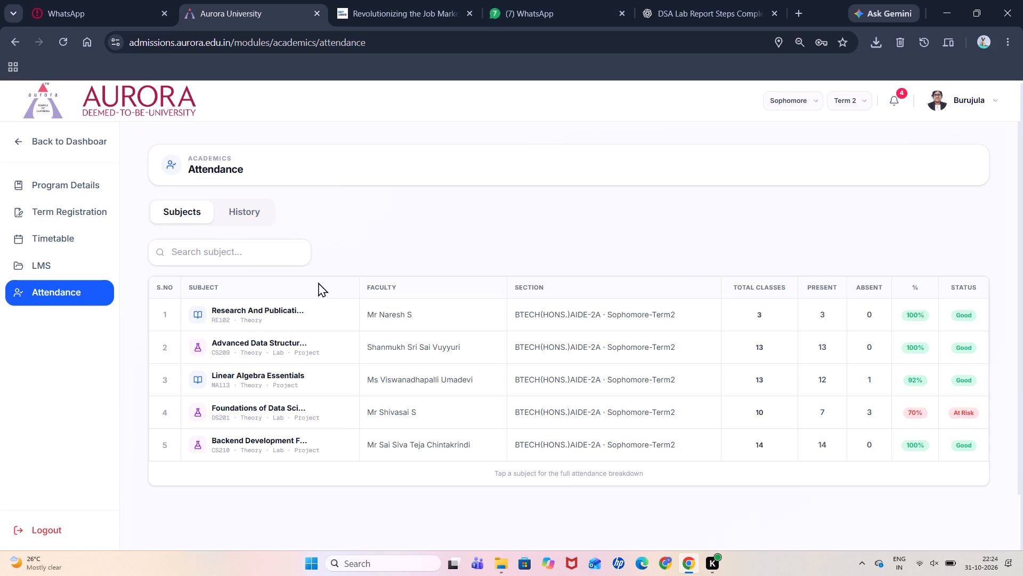
scroll(318, 282, "down", 2)
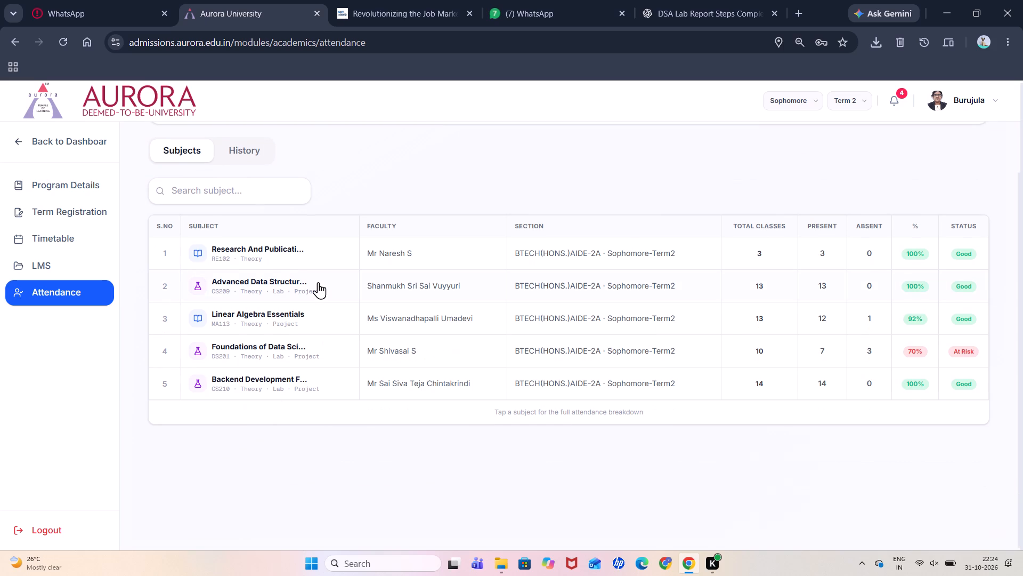
scroll(318, 282, "up", 4)
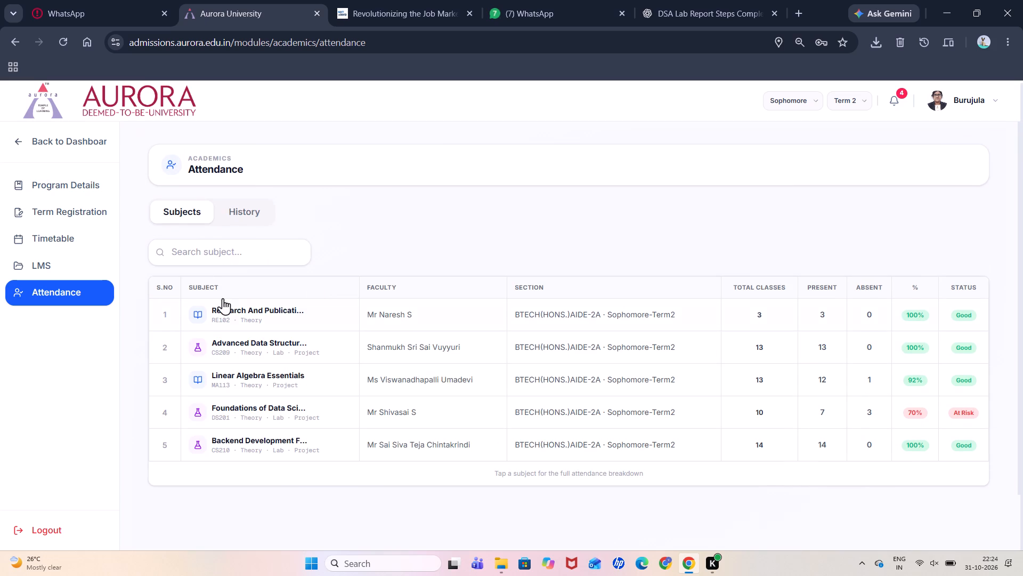
left_click(21, 139)
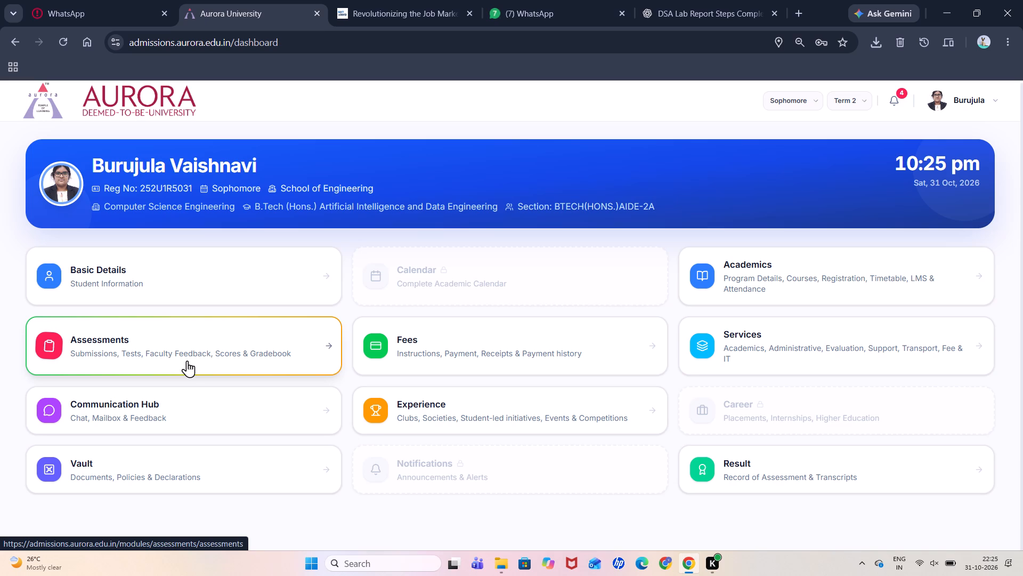
Submit the dsa_lab2 PDF from the Adv DSA folder for Lab Report 2 in the Advanced Data Structures assessments.
left_click(187, 361)
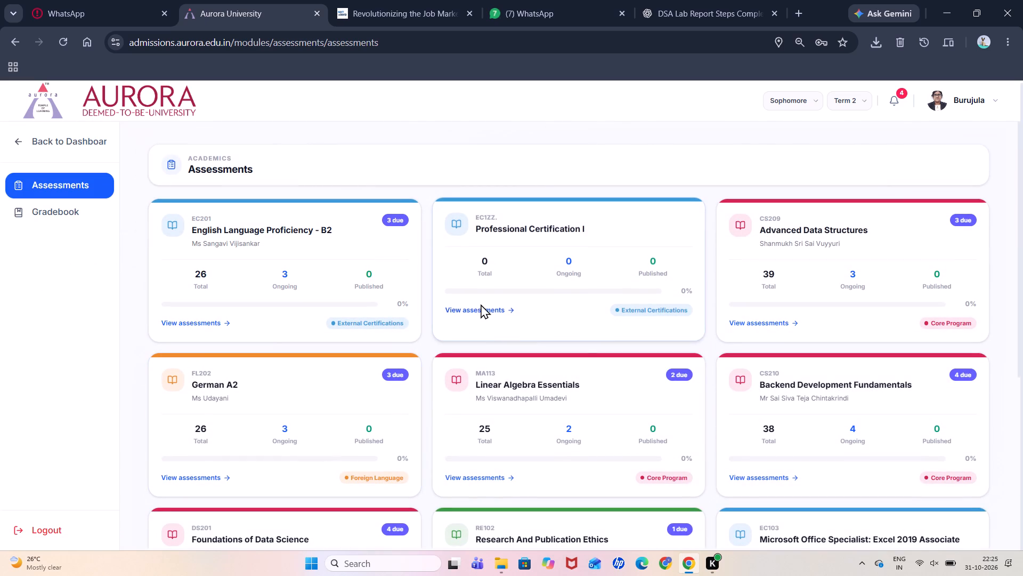
left_click(746, 265)
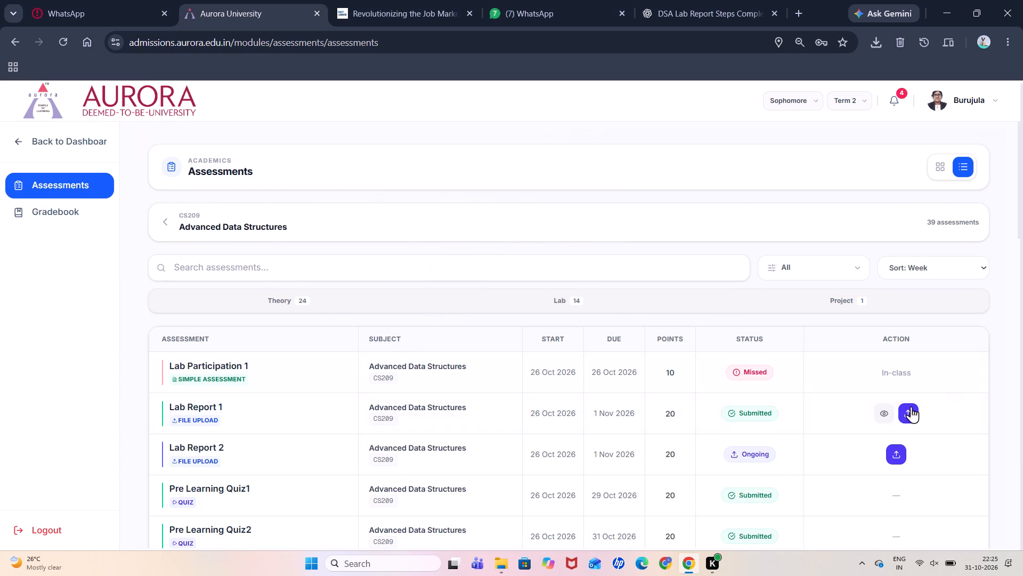
left_click(896, 455)
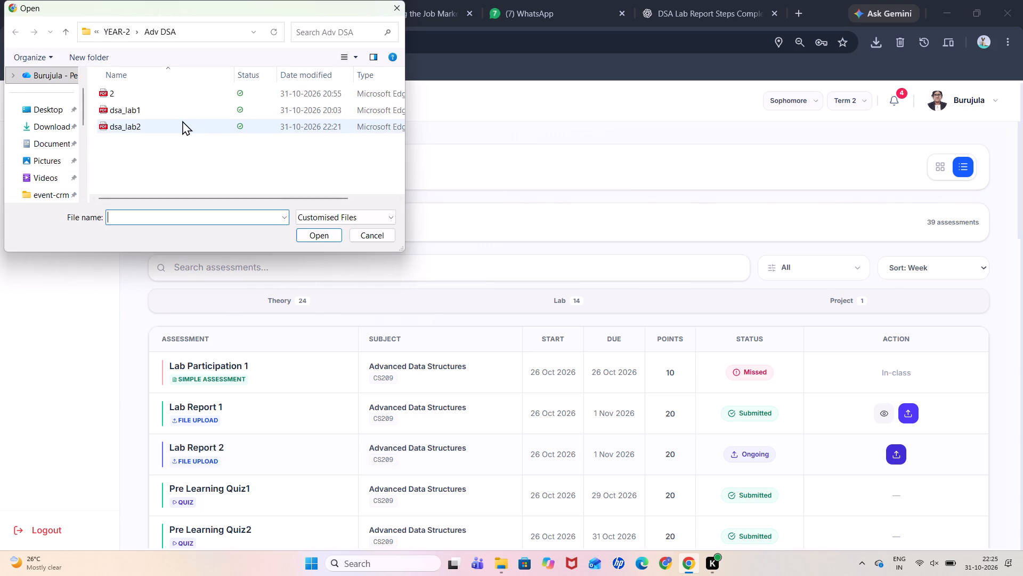
double_click(182, 121)
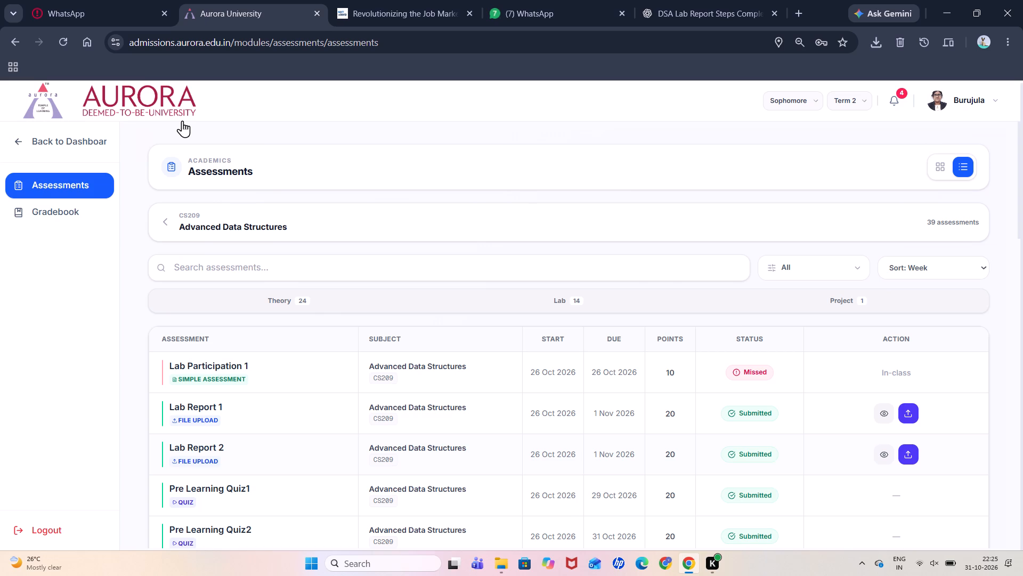
View the submitted Lab Report 2 file to check its contents, and close it.
scroll(182, 121, "right", 3)
left_click(884, 450)
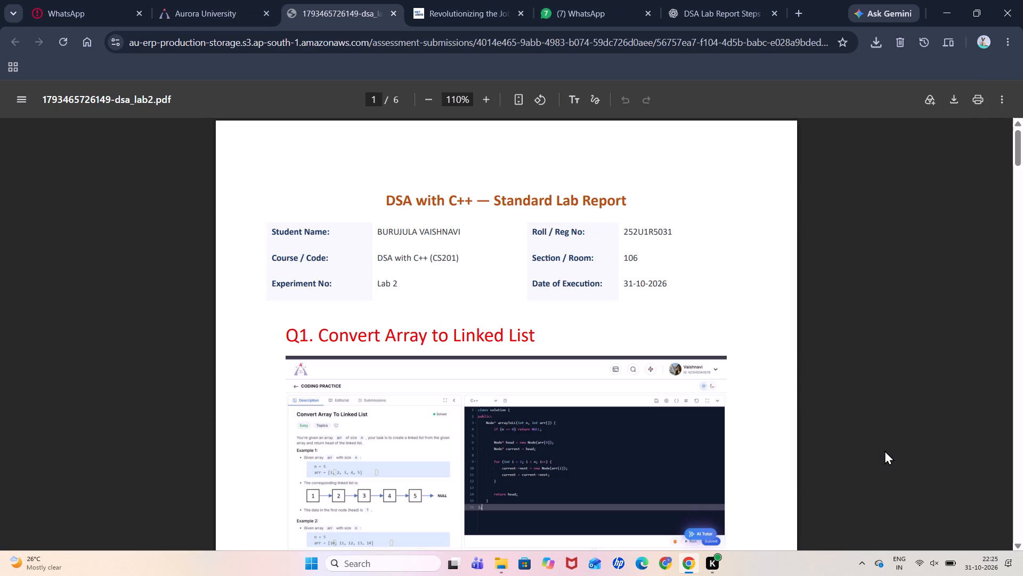
scroll(700, 391, "down", 8)
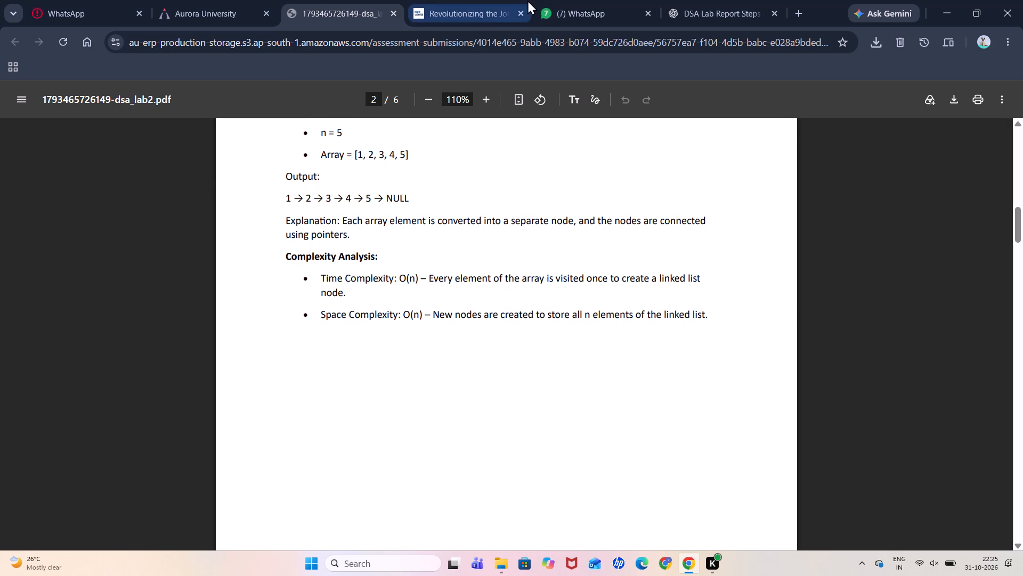
left_click(391, 15)
Look through the rest of the Advanced Data Structures assessments list.
scroll(322, 469, "down", 2)
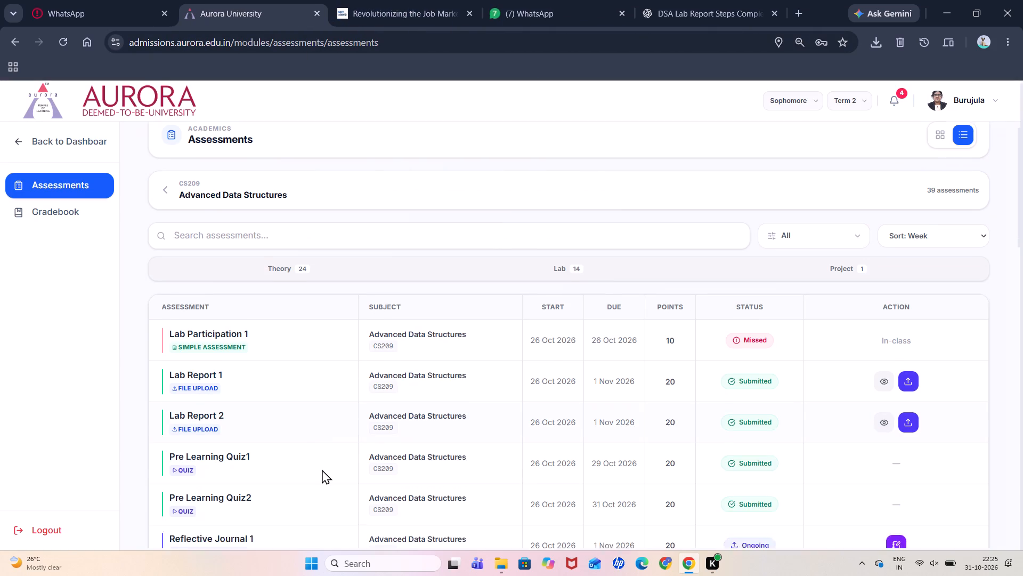
Check the Advanced Data Structures assessments list, including the lab reports, and return to the overview of all subjects' assessments.
scroll(322, 469, "down", 4)
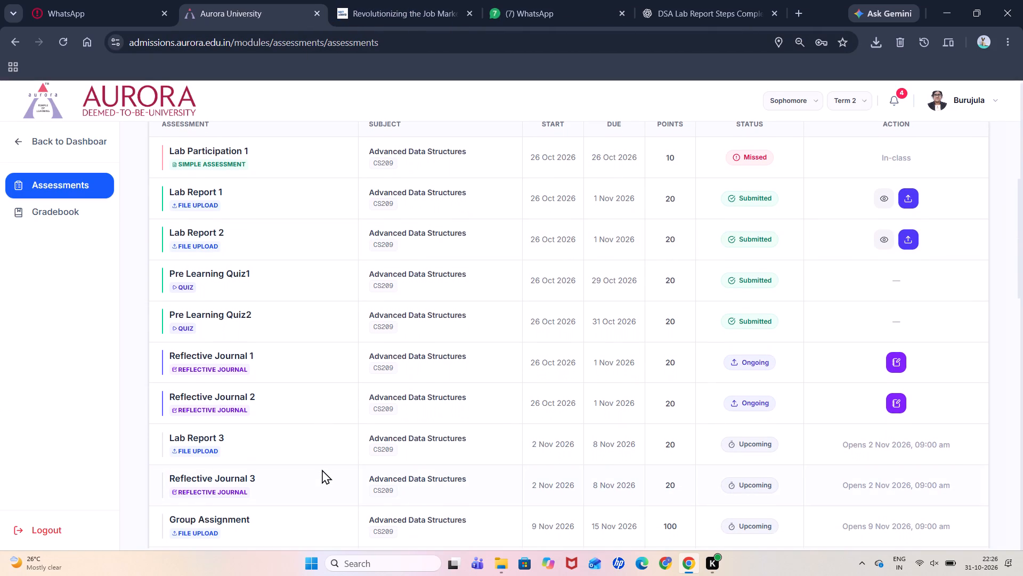
scroll(322, 469, "up", 4)
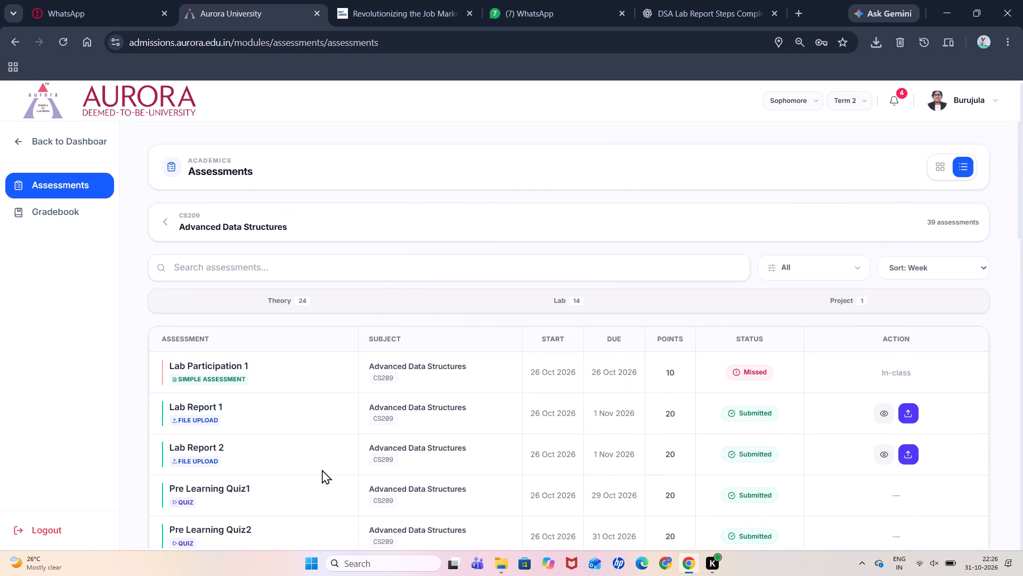
left_click(161, 219)
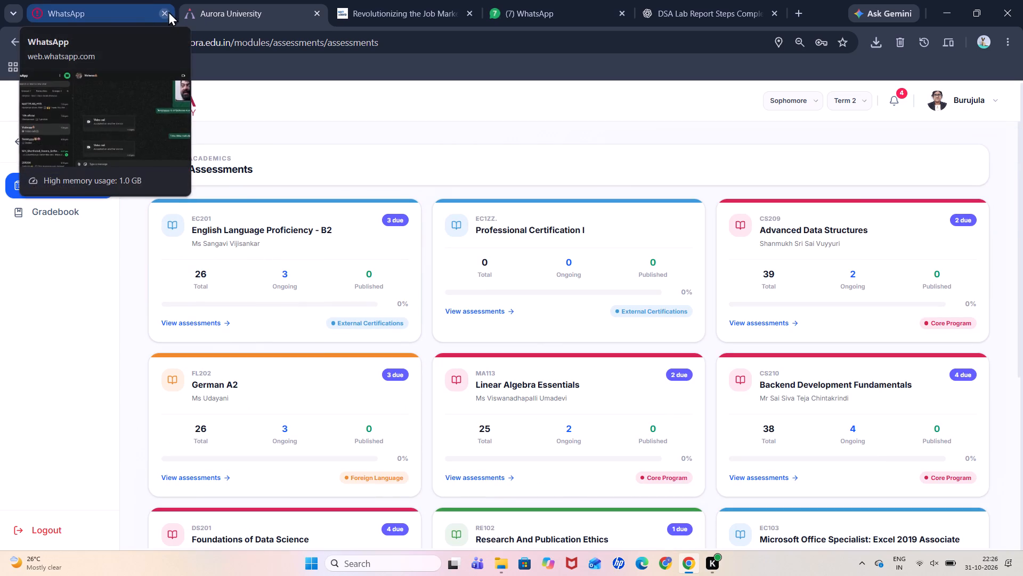
Close the first WhatsApp page, keeping the Aurora University portal open.
left_click(165, 9)
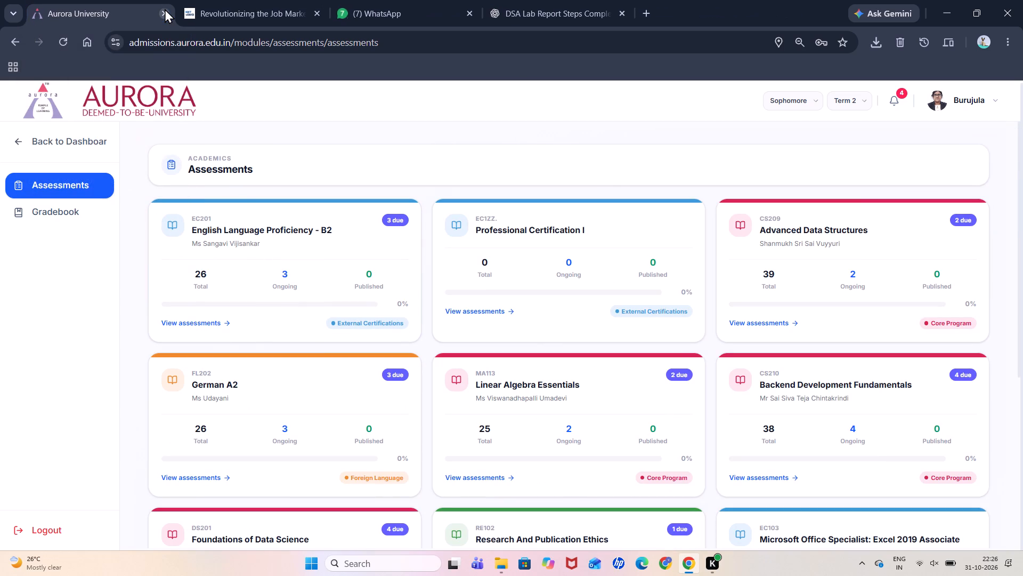
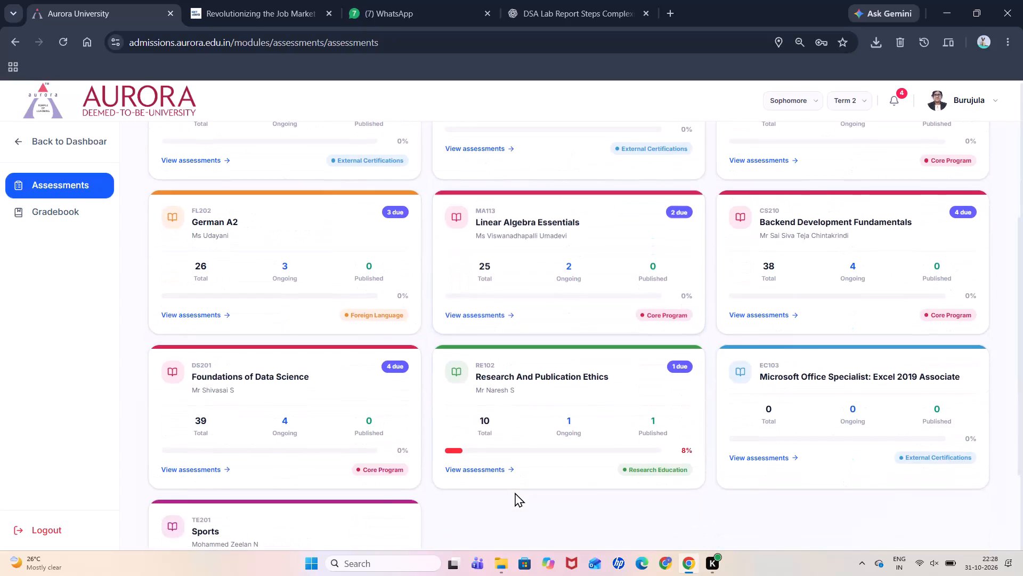
Open the Foundations of Data Science assessments and look over the lab reports, quizzes and reflective journals listed there.
scroll(515, 492, "down", 2)
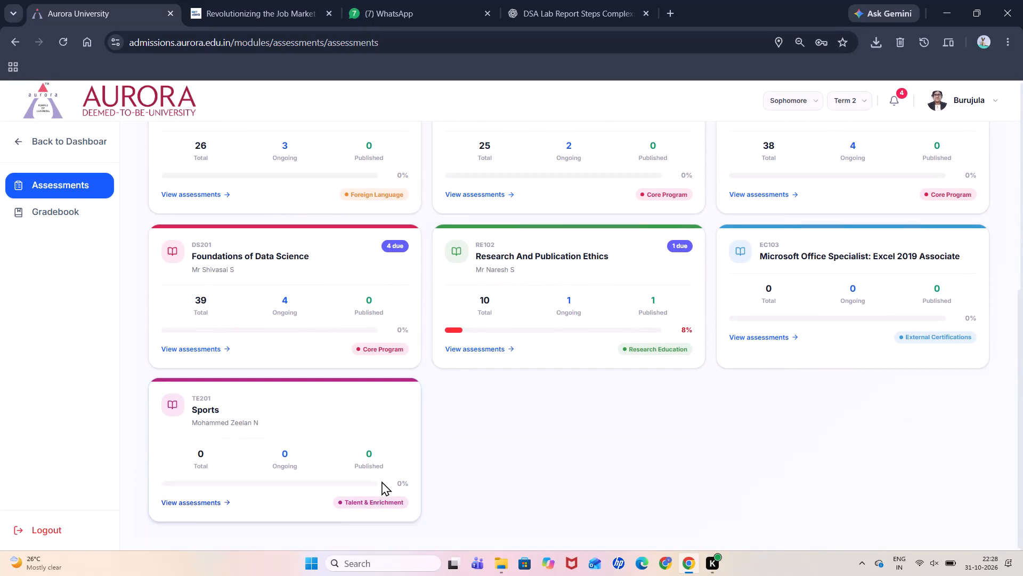
left_click(287, 339)
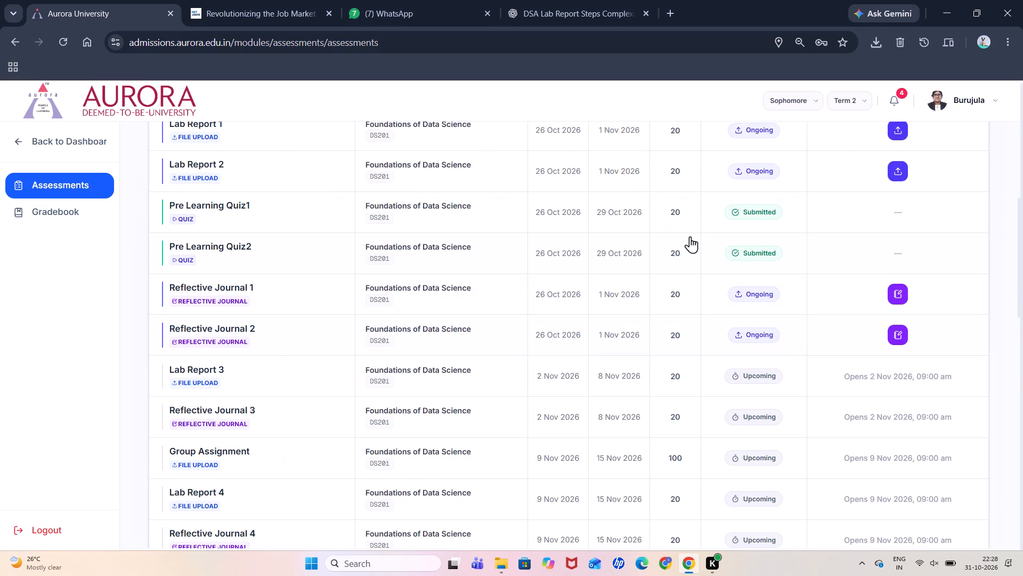
scroll(700, 234, "up", 3)
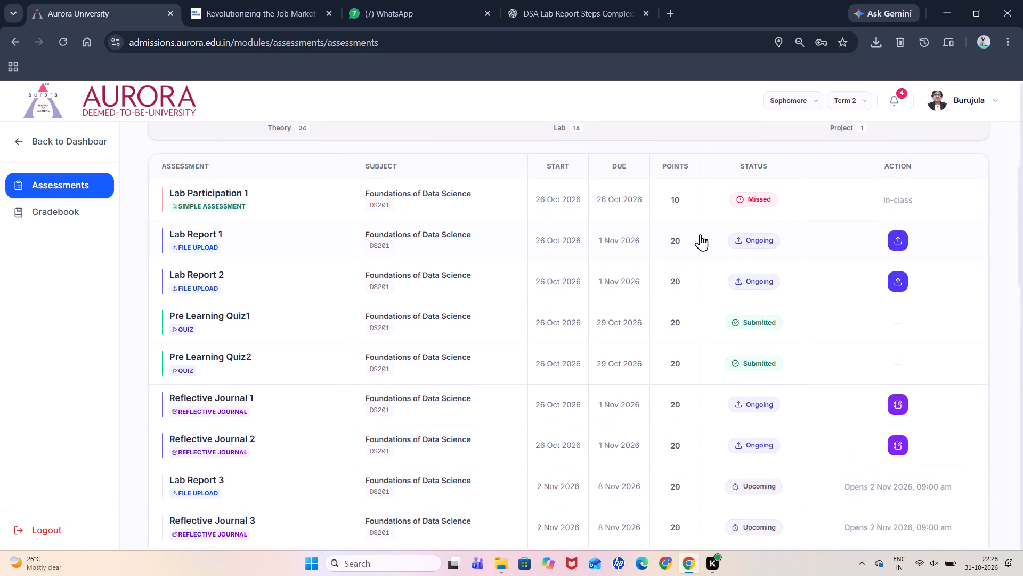
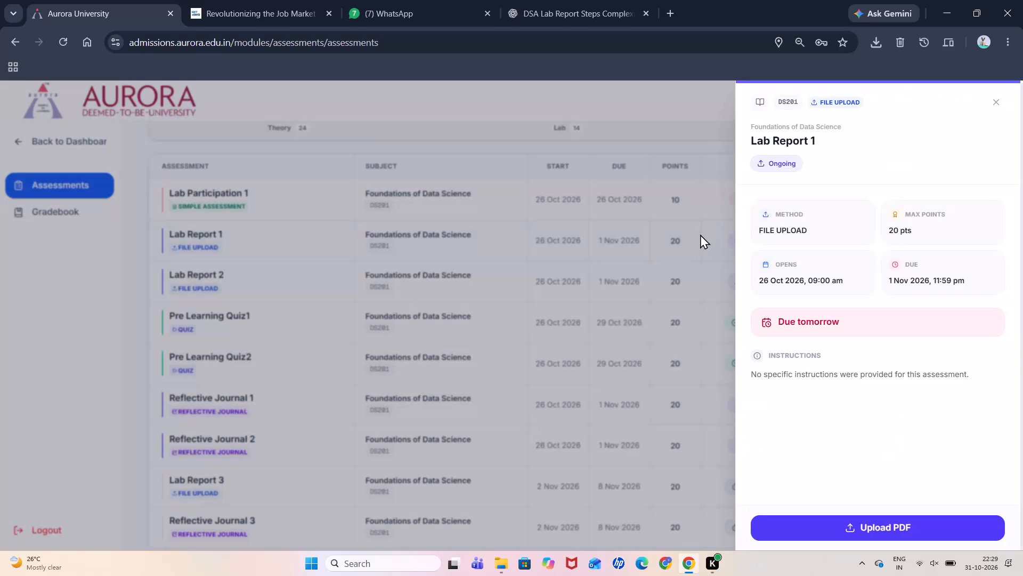
Close the Lab Report 1 details and return to the Foundations of Data Science assessments list.
left_click(645, 299)
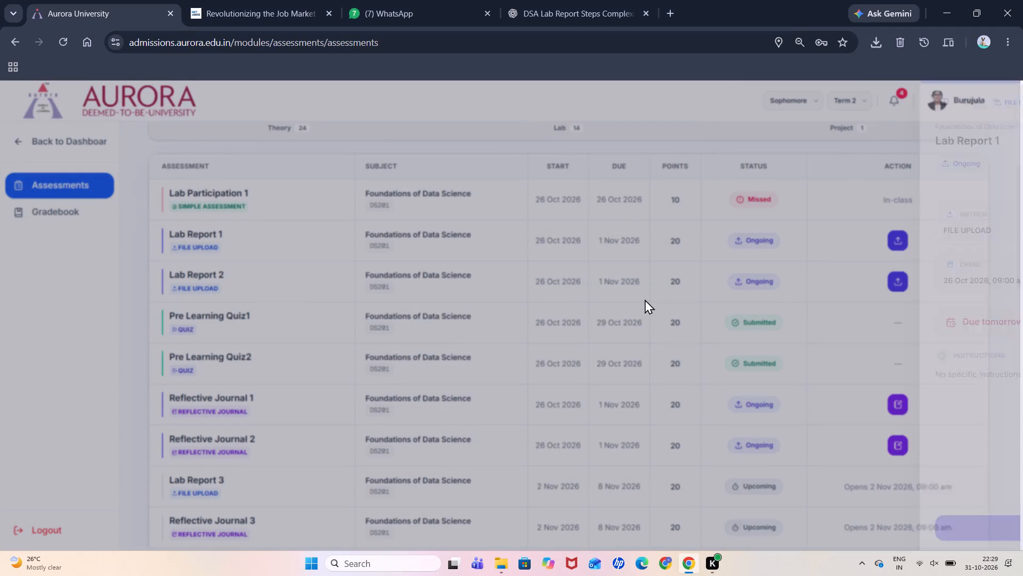